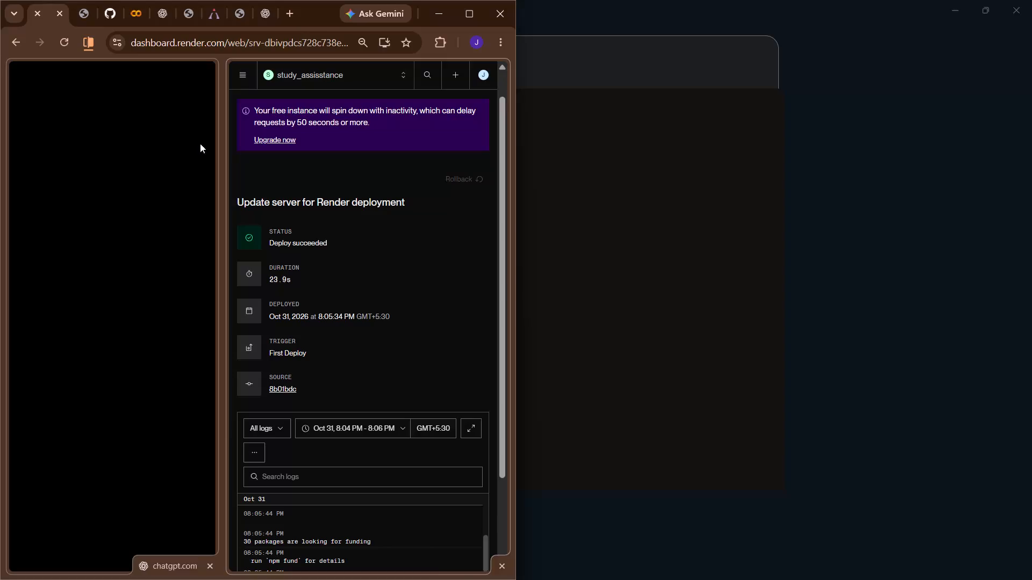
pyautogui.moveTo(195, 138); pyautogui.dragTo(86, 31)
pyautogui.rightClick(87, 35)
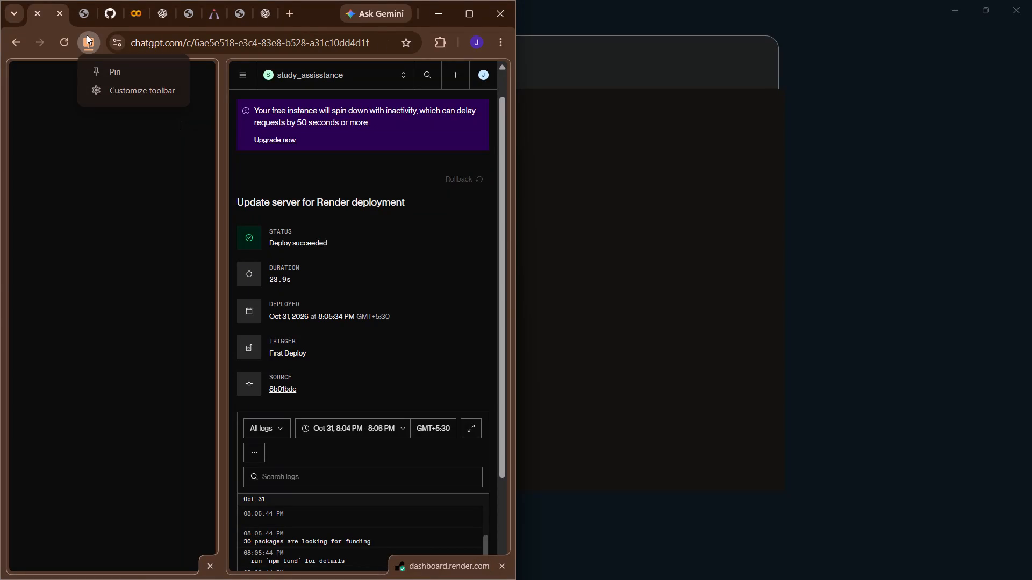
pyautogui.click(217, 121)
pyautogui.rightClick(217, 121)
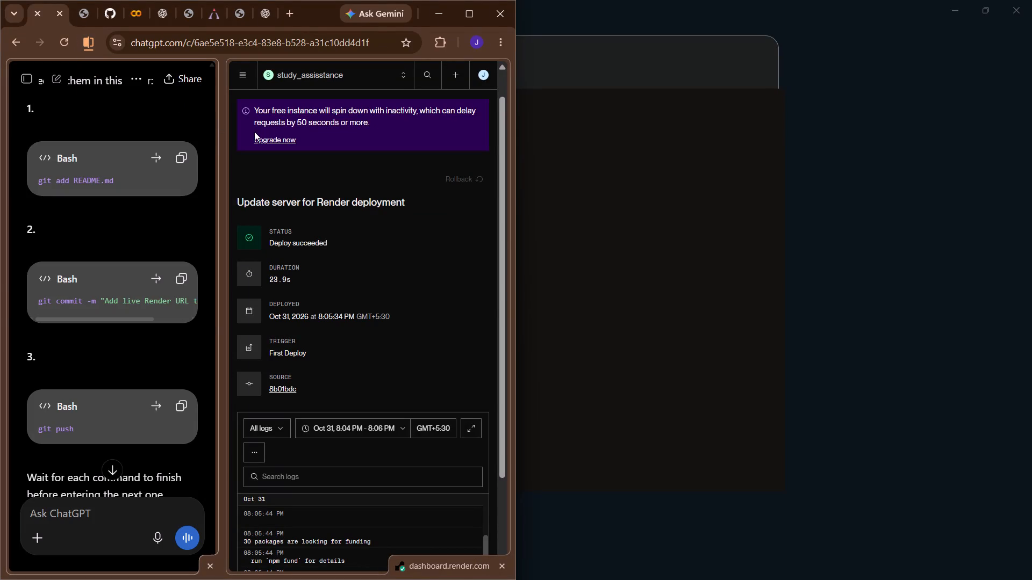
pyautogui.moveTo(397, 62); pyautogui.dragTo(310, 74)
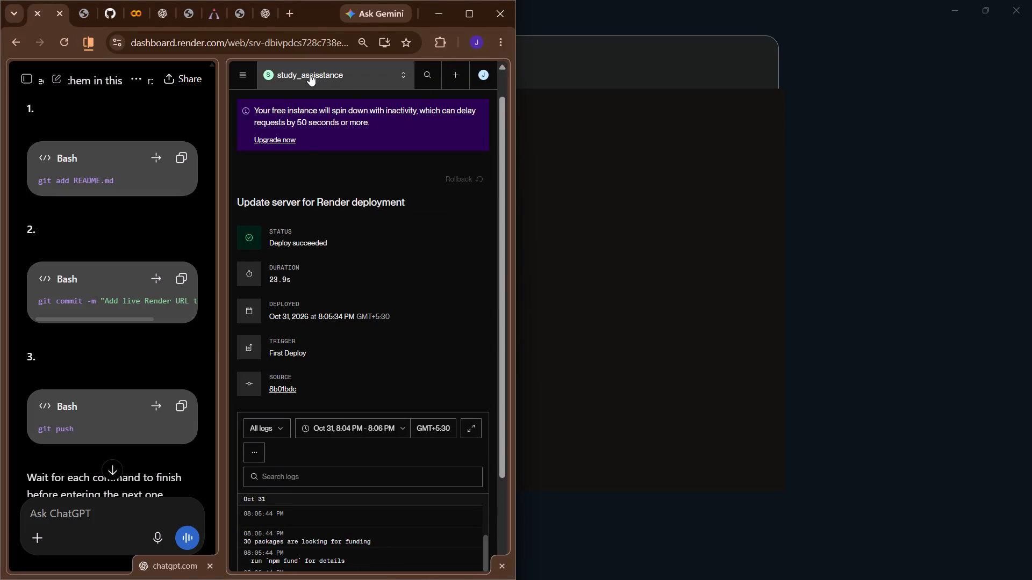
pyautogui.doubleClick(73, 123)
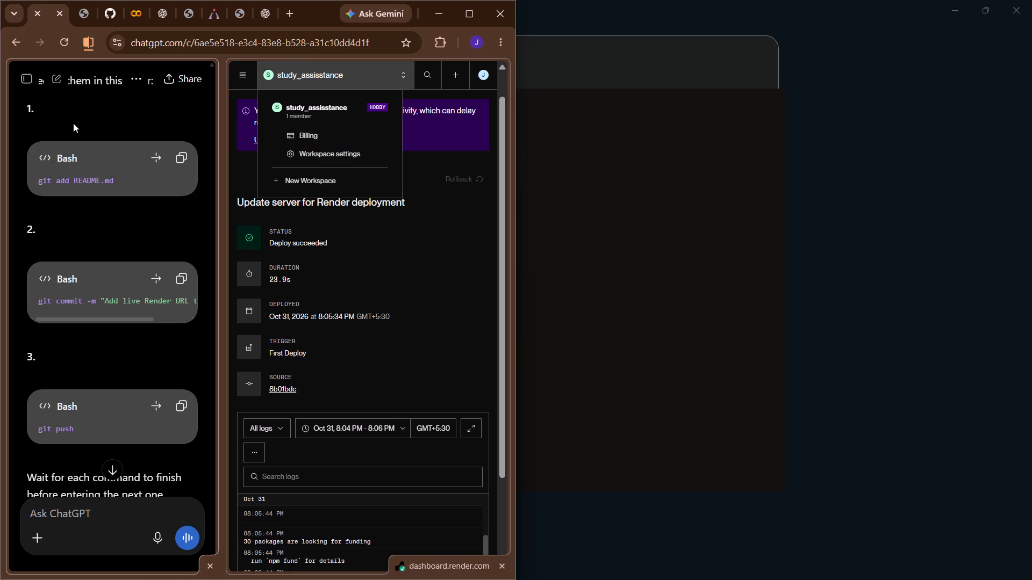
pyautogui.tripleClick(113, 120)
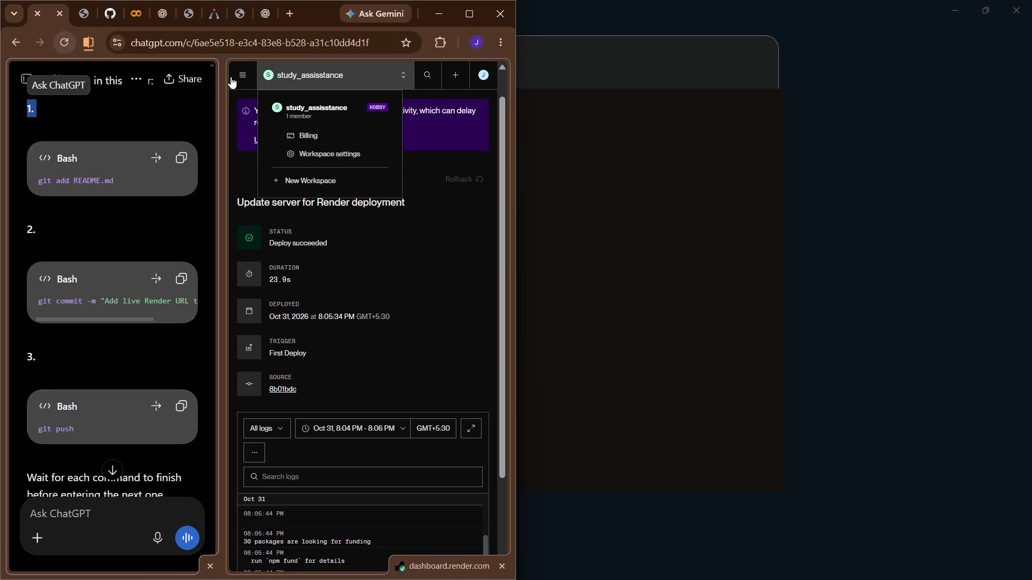
# Maximize the browser window and separate the split view of the ChatGPT and Render pages into individual tabs.
pyautogui.click(479, 17)
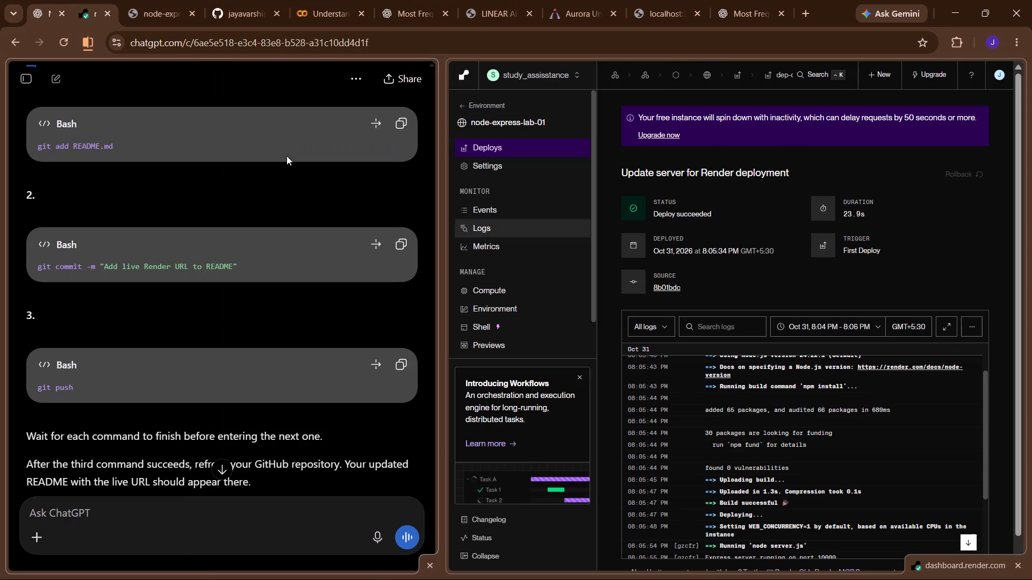
pyautogui.scroll(4, 297, 211)
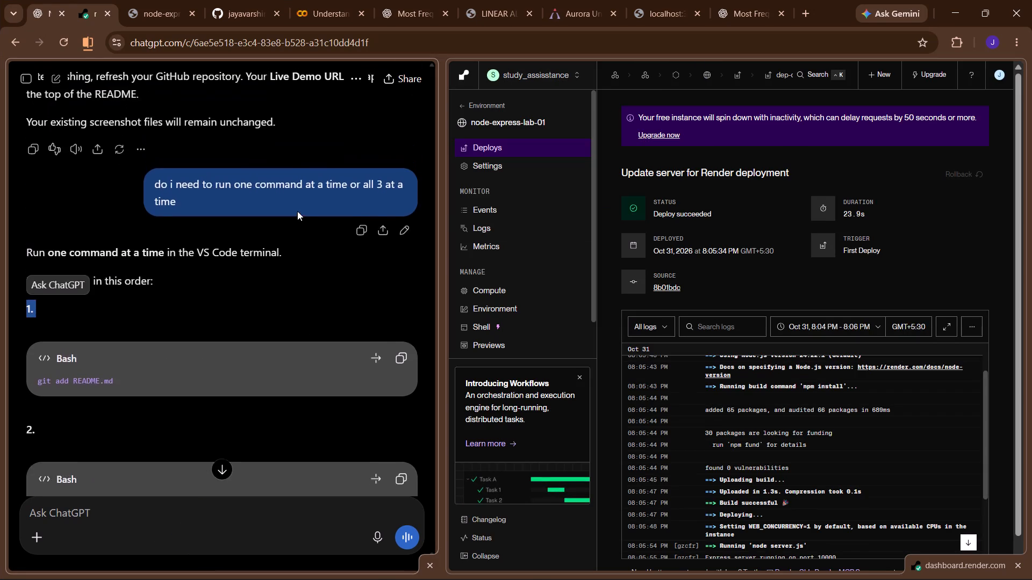
pyautogui.scroll(18, 297, 211)
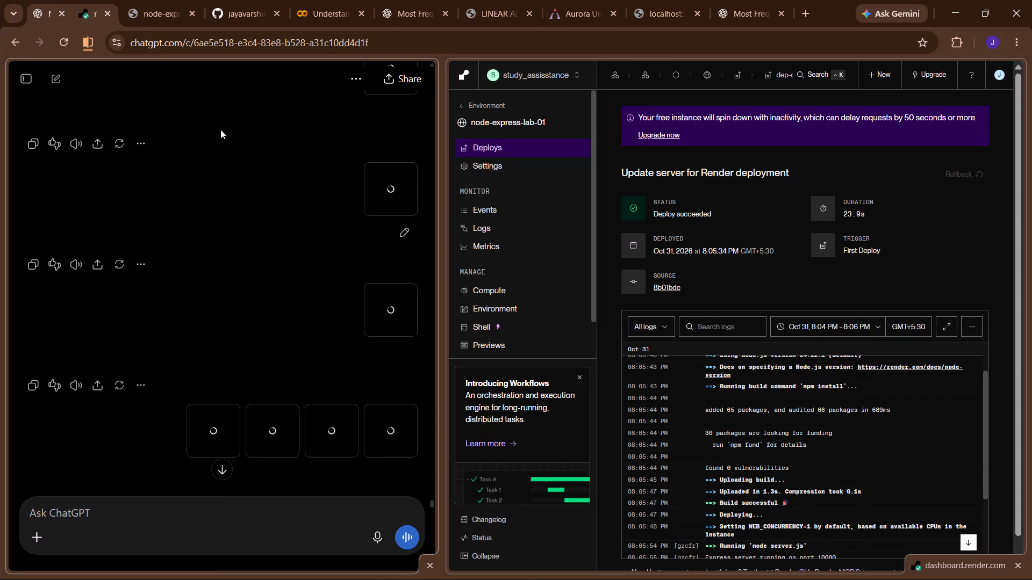
pyautogui.click(92, 19)
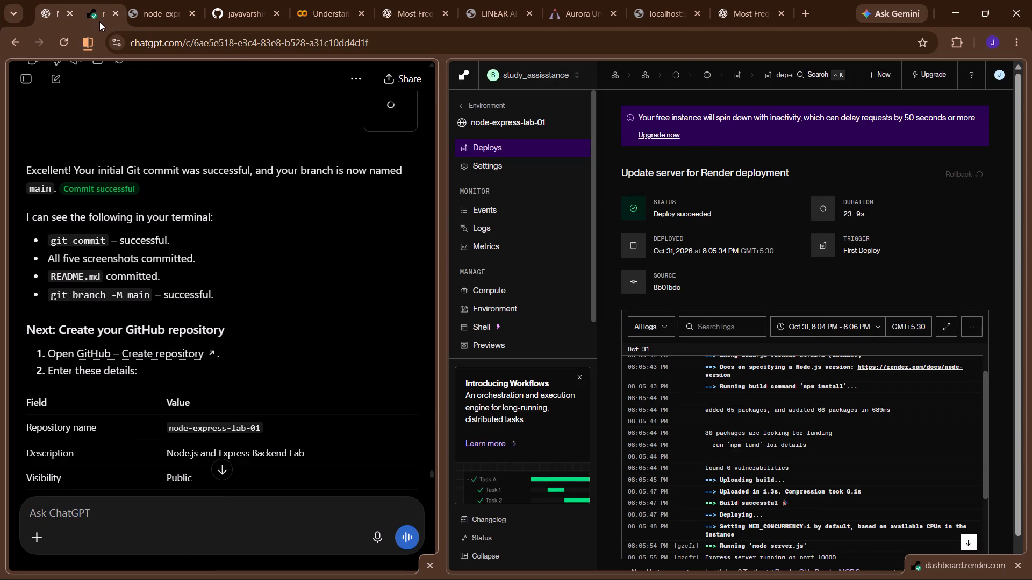
pyautogui.rightClick(89, 18)
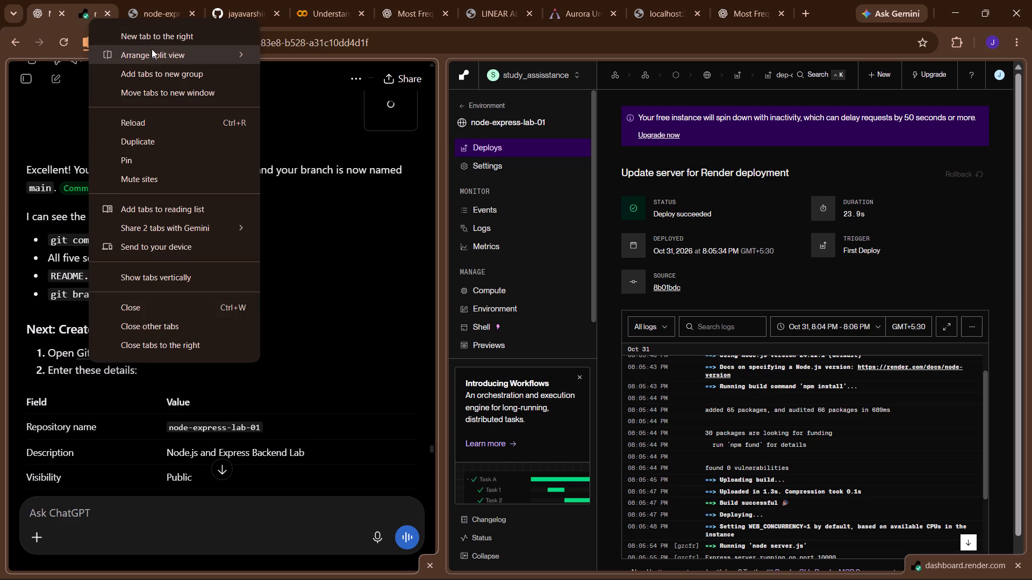
pyautogui.click(152, 49)
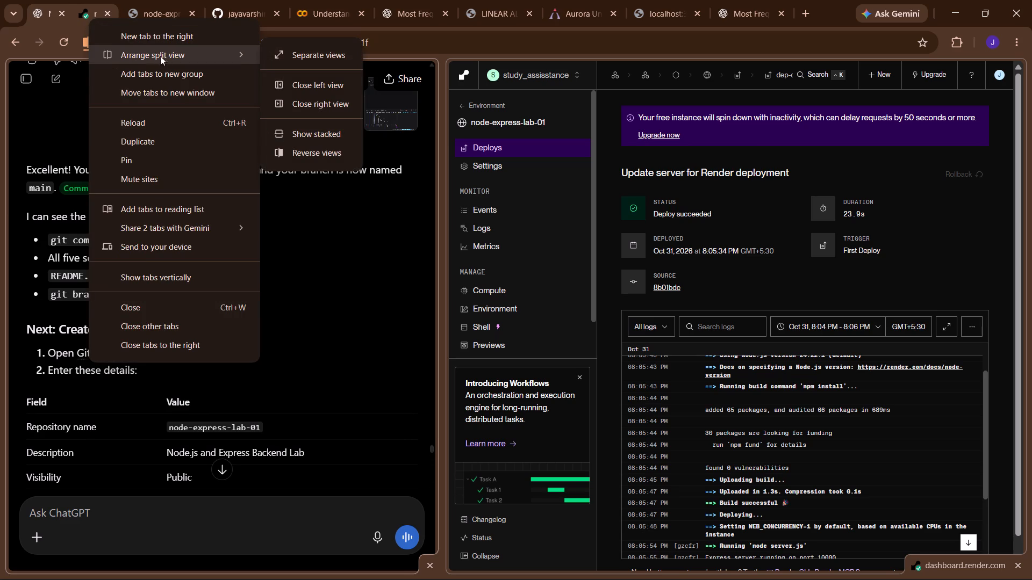
pyautogui.click(327, 57)
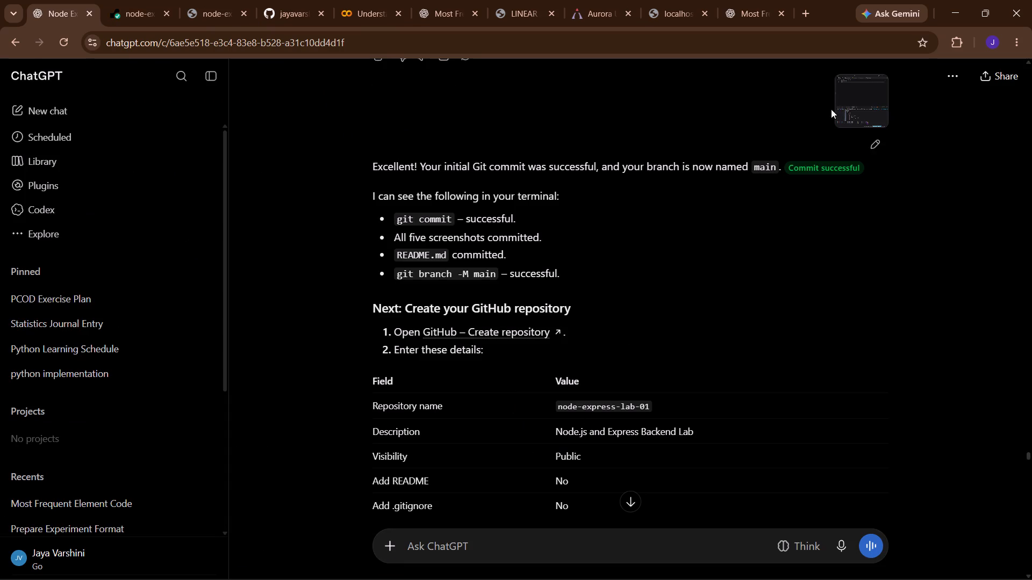
pyautogui.click(132, 9)
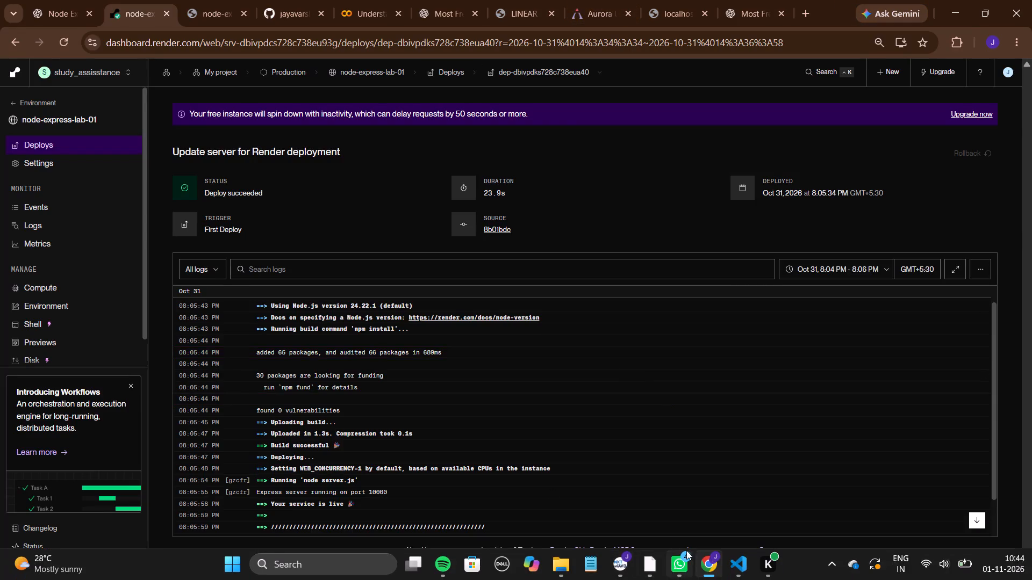
pyautogui.click(597, 7)
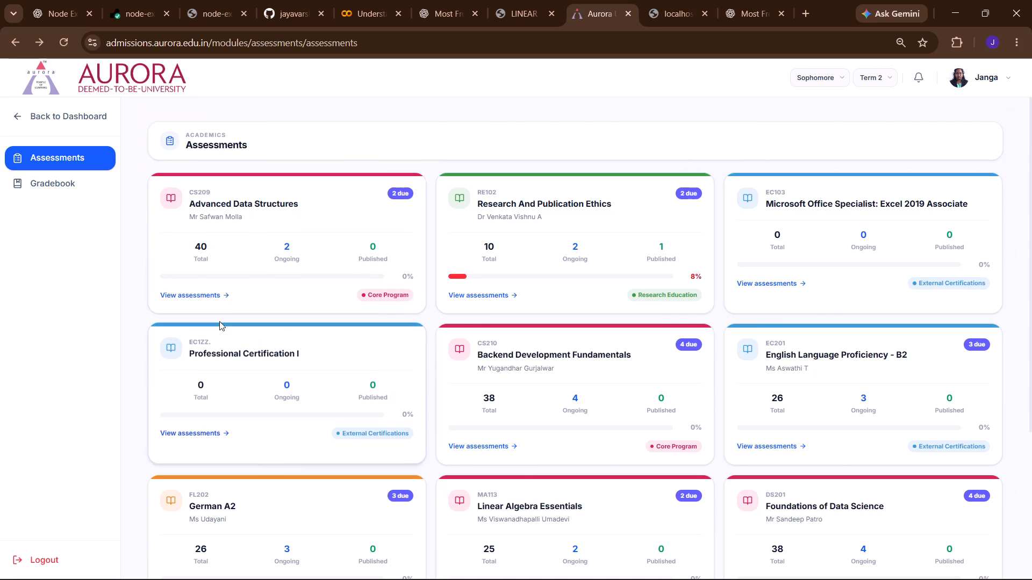
pyautogui.click(212, 290)
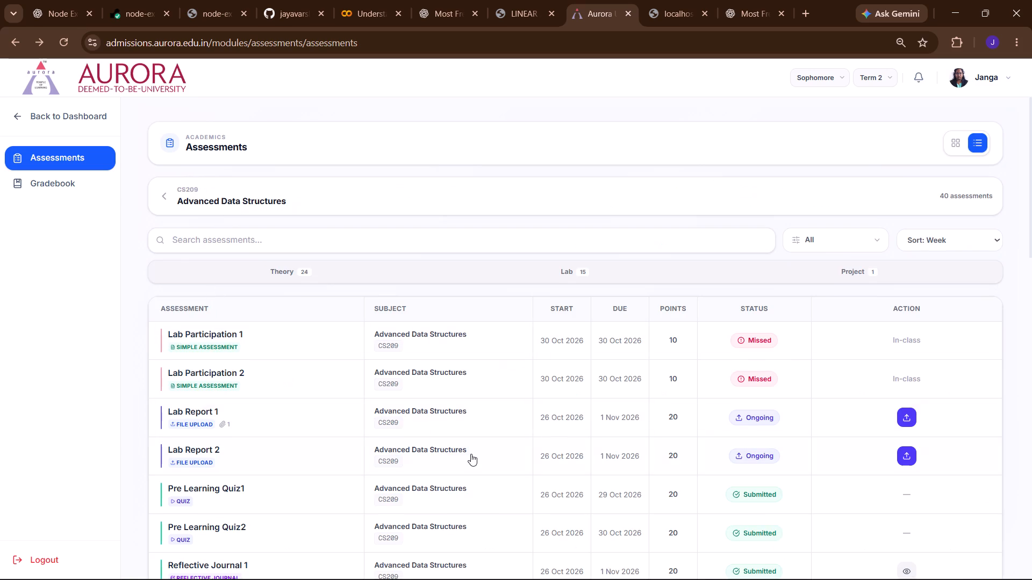
pyautogui.scroll(-3, 471, 454)
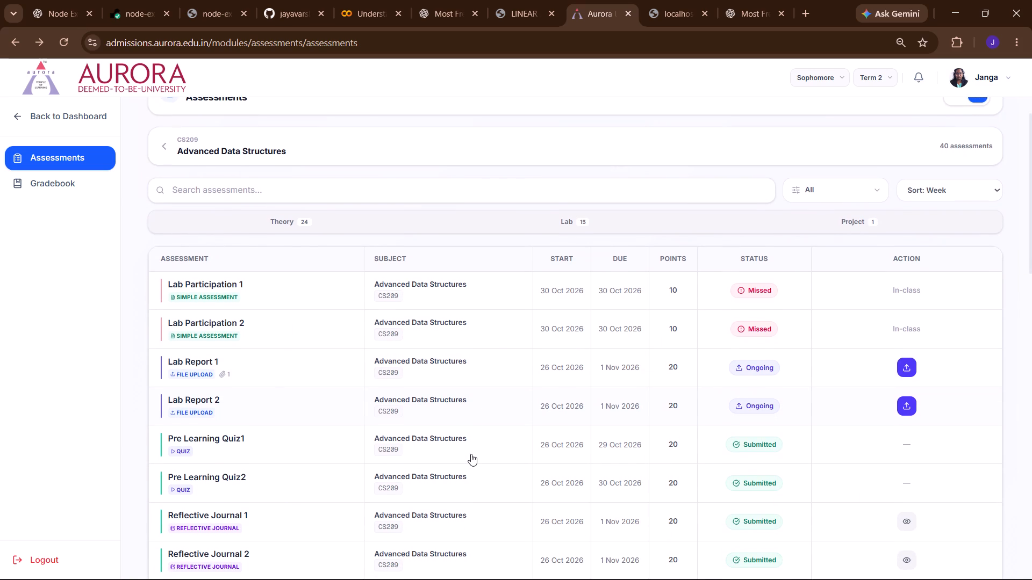
pyautogui.scroll(-2, 471, 454)
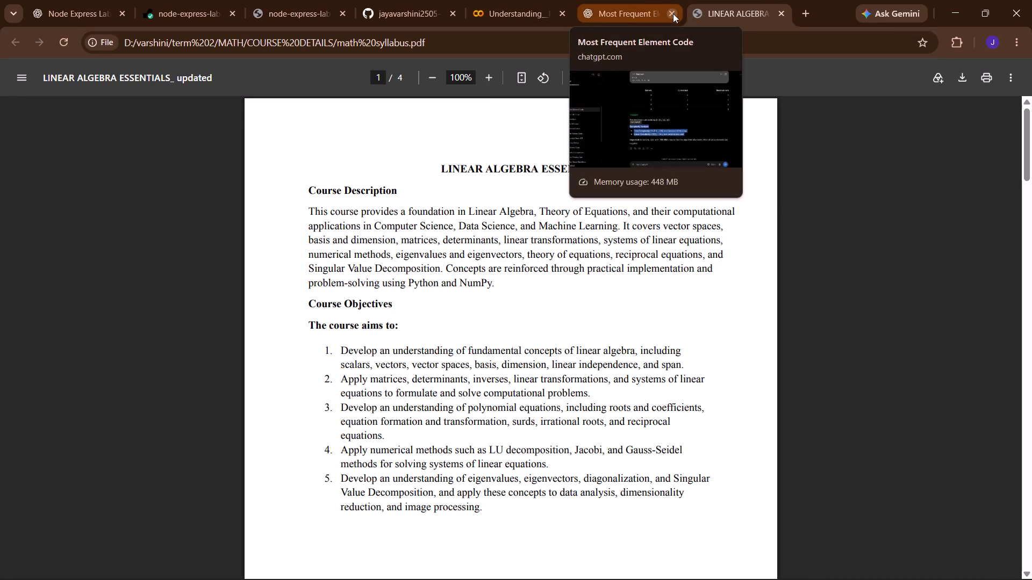
pyautogui.click(673, 13)
pyautogui.click(671, 13)
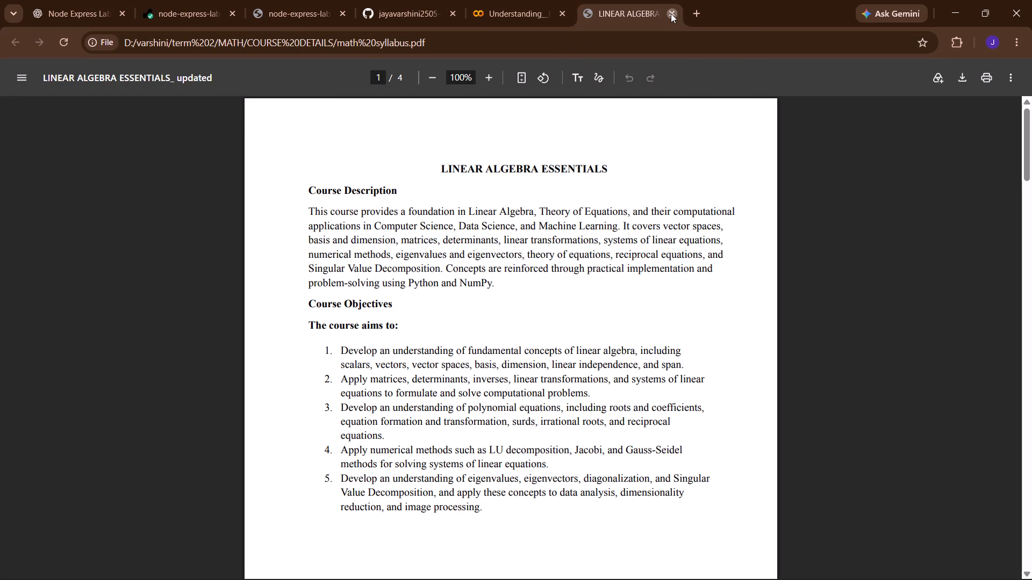
# Check the node-express-lab-01 README on GitHub and the project's deployed onrender.com page.
pyautogui.click(482, 12)
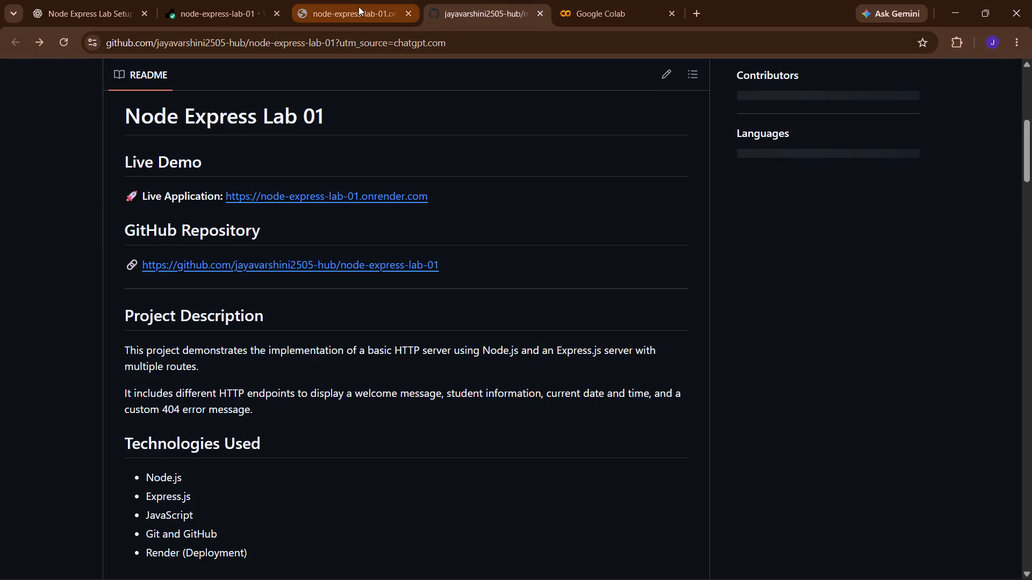
pyautogui.click(359, 6)
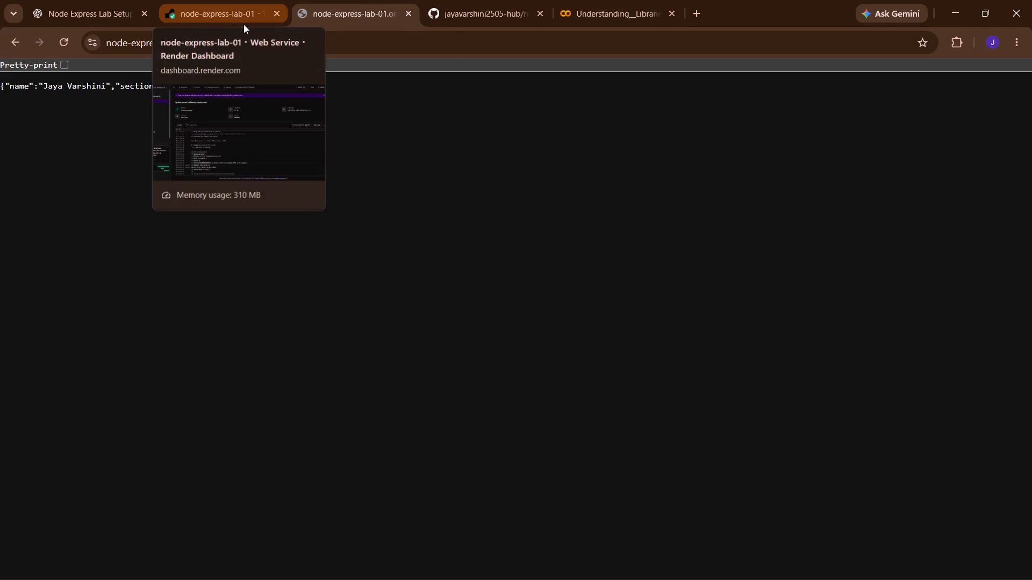
pyautogui.click(465, 0)
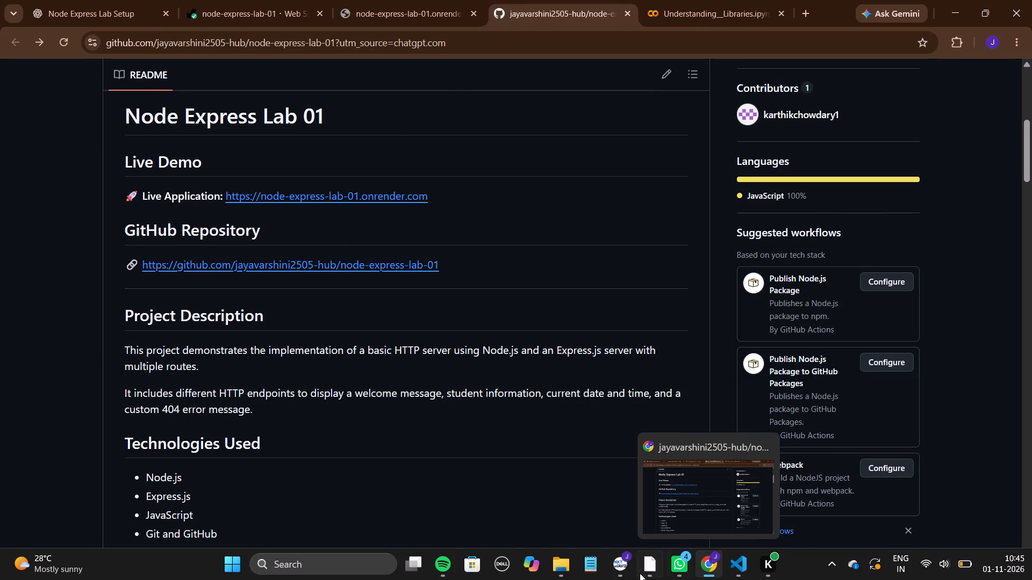
# Switch to File Explorer and look through the FDS and BACKEND folders inside term 2.
pyautogui.click(542, 506)
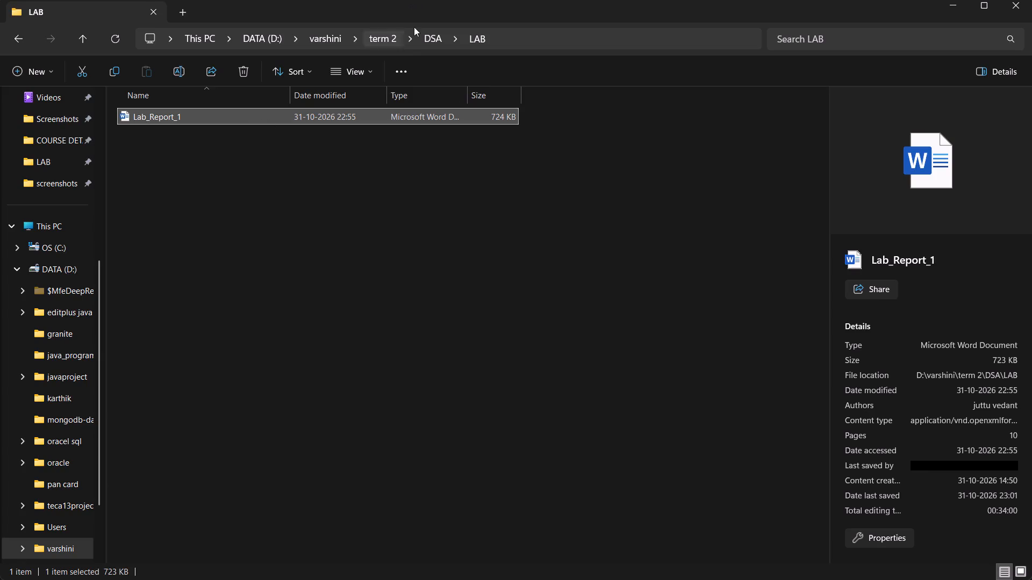
pyautogui.click(385, 41)
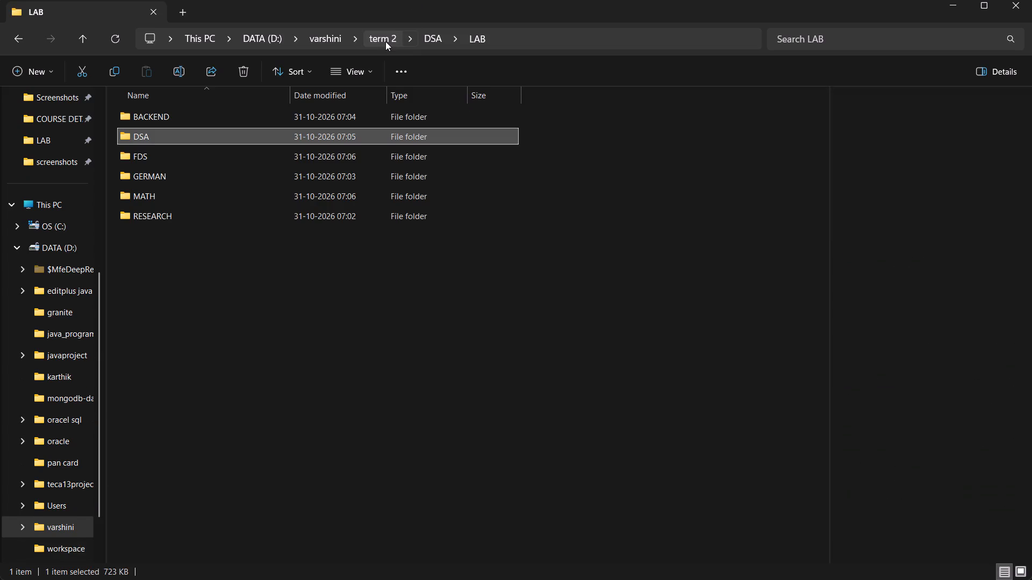
pyautogui.doubleClick(195, 150)
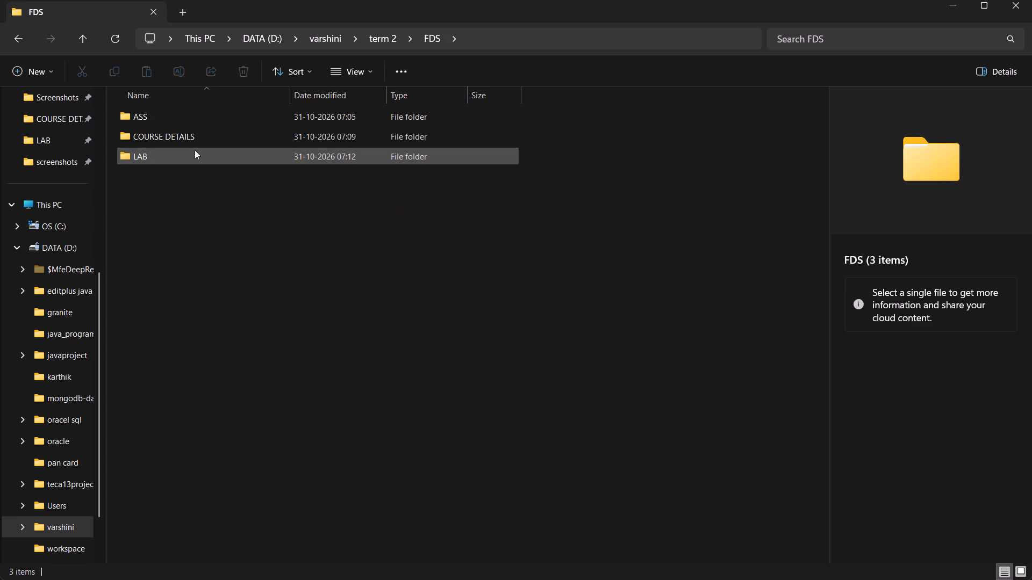
pyautogui.click(382, 38)
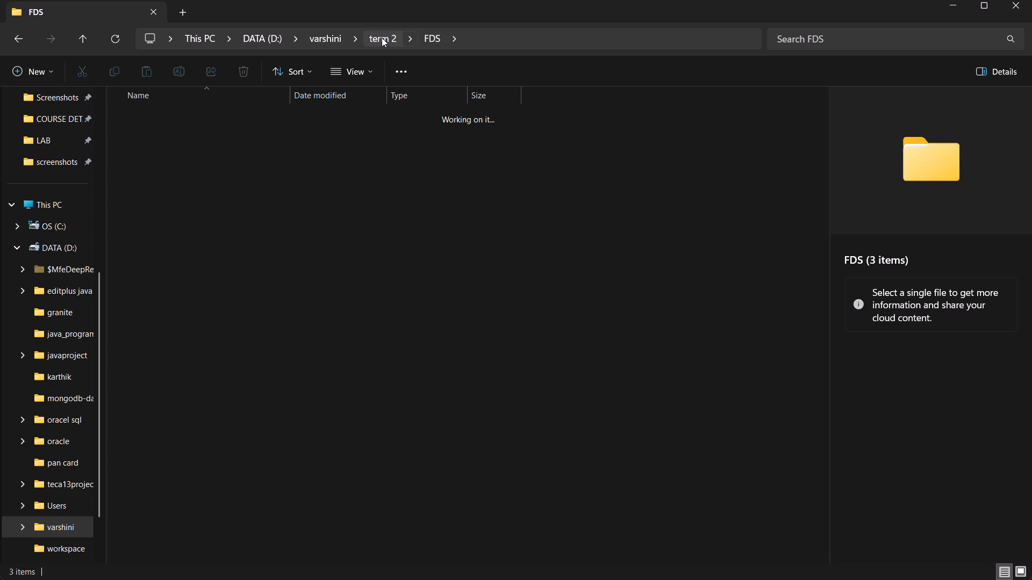
pyautogui.doubleClick(232, 115)
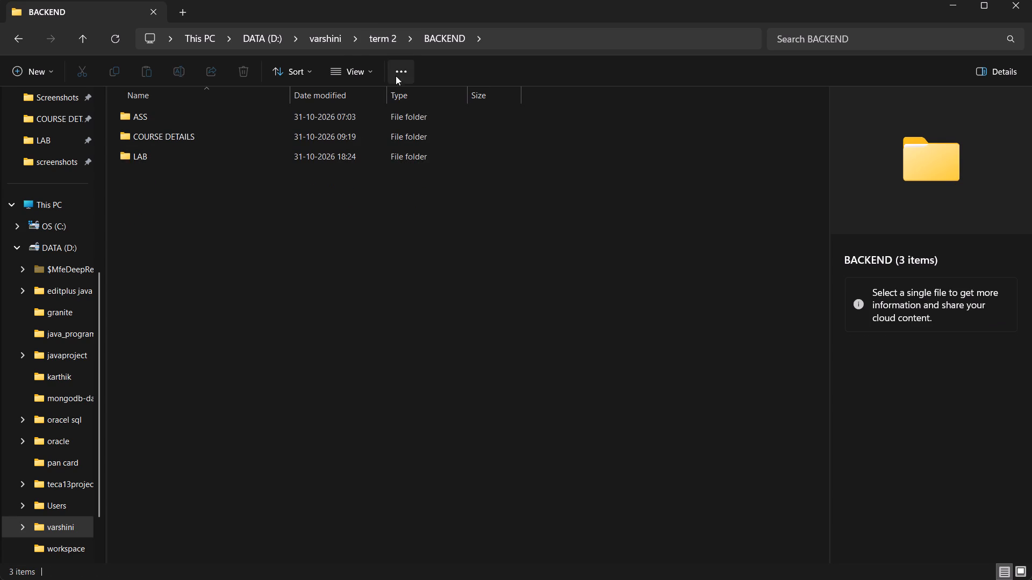
pyautogui.click(383, 36)
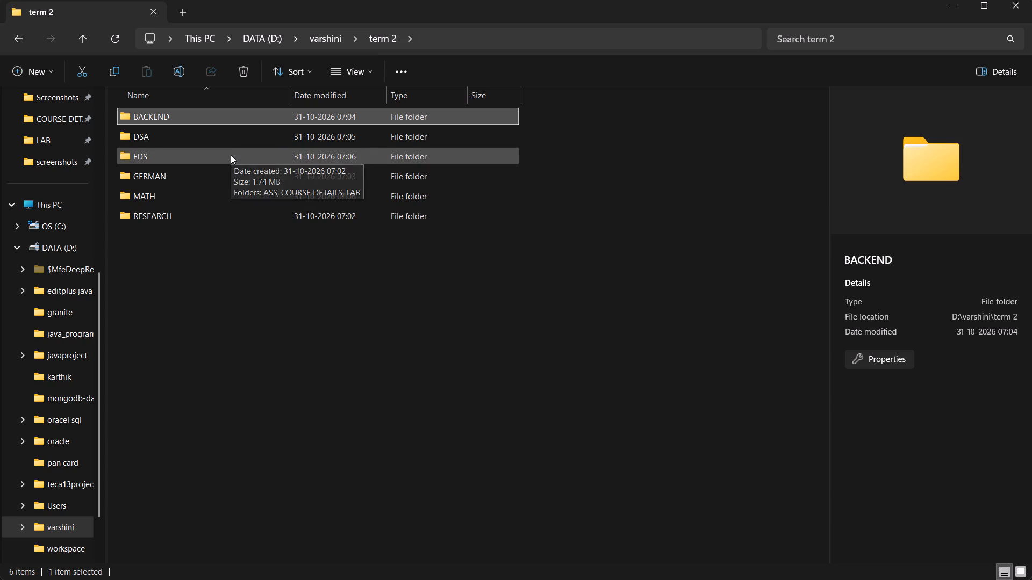
# Open the LAB folder under DSA in term 2 and select the Lab_Report_1 Word document.
pyautogui.doubleClick(196, 133)
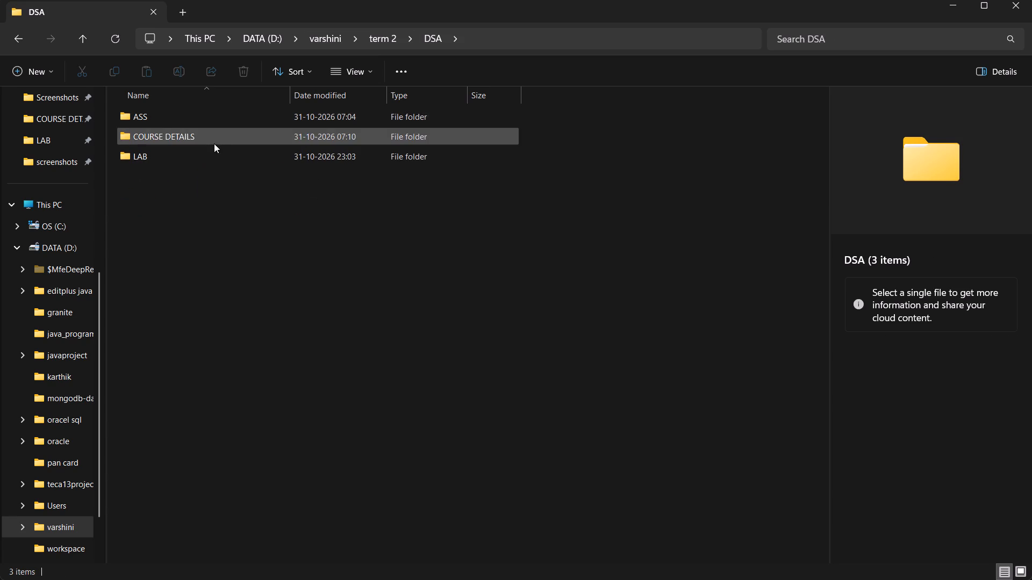
pyautogui.doubleClick(212, 150)
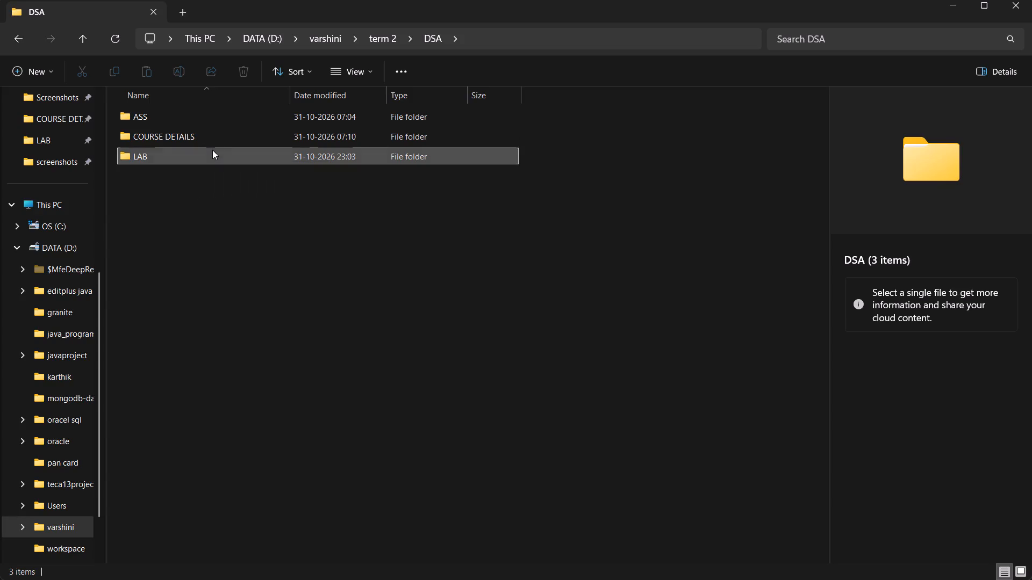
pyautogui.click(228, 119)
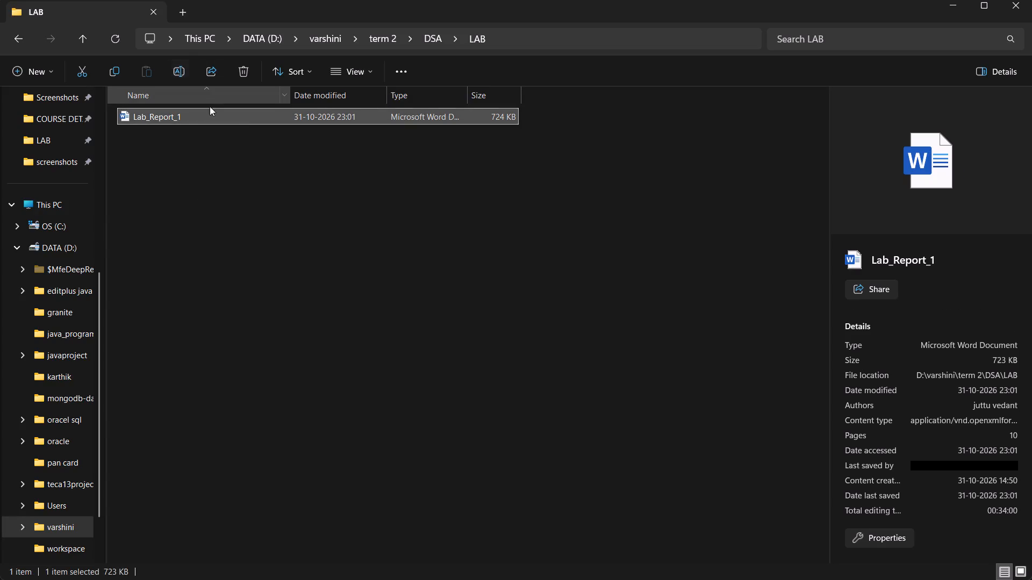
# Open the Lab_Report_1 document in Word and look through its pages down to the last output screenshot.
pyautogui.doubleClick(175, 116)
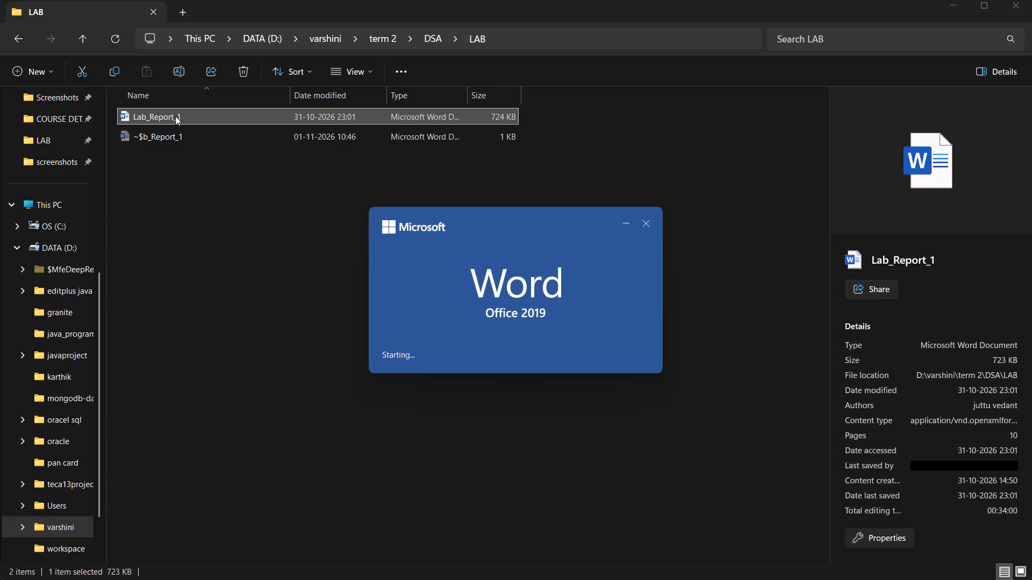
pyautogui.scroll(-8, 561, 436)
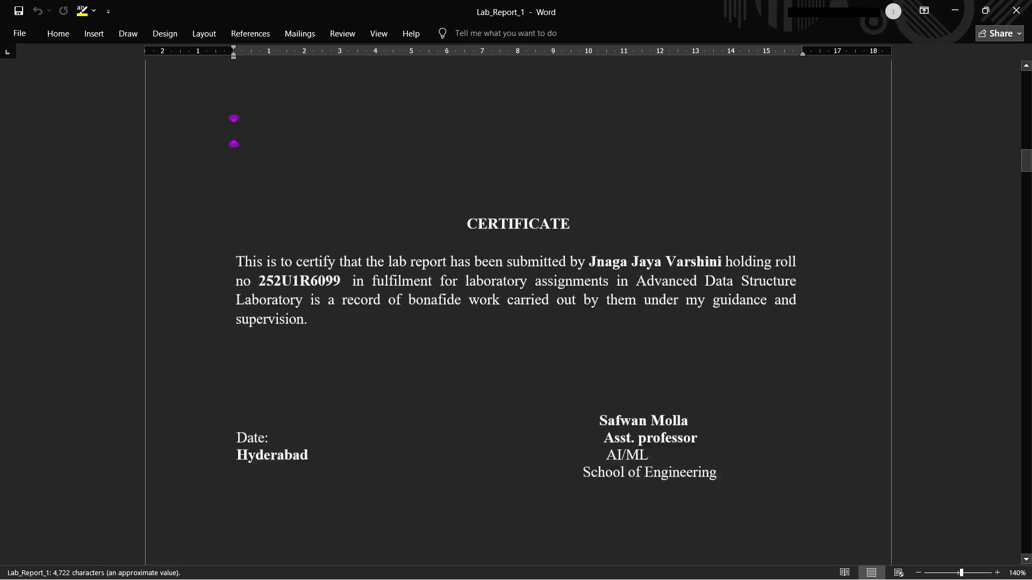
pyautogui.scroll(-20, 561, 436)
pyautogui.scroll(-17, 561, 436)
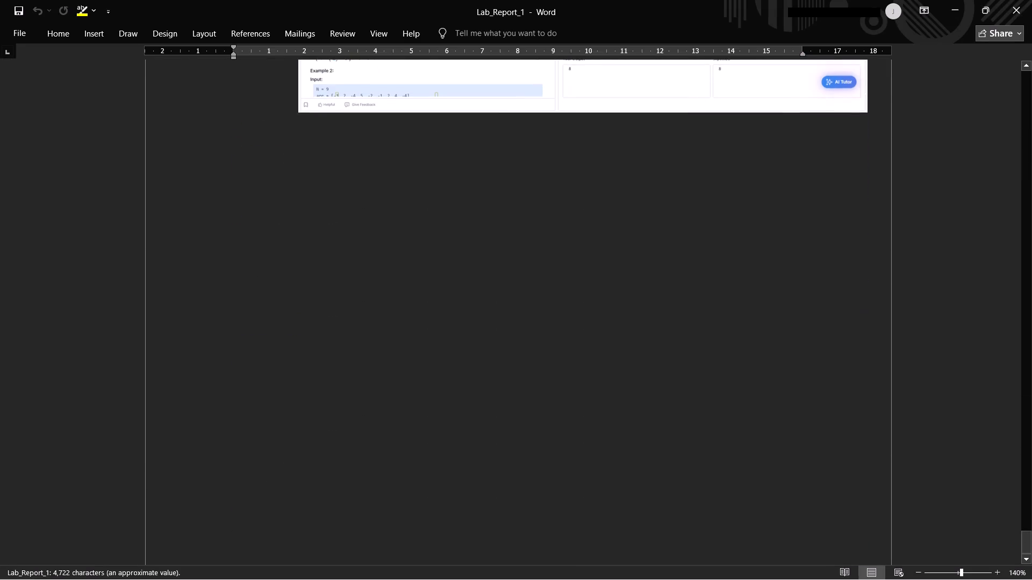
pyautogui.scroll(-10, 561, 436)
pyautogui.scroll(-20, 561, 436)
pyautogui.scroll(-17, 561, 436)
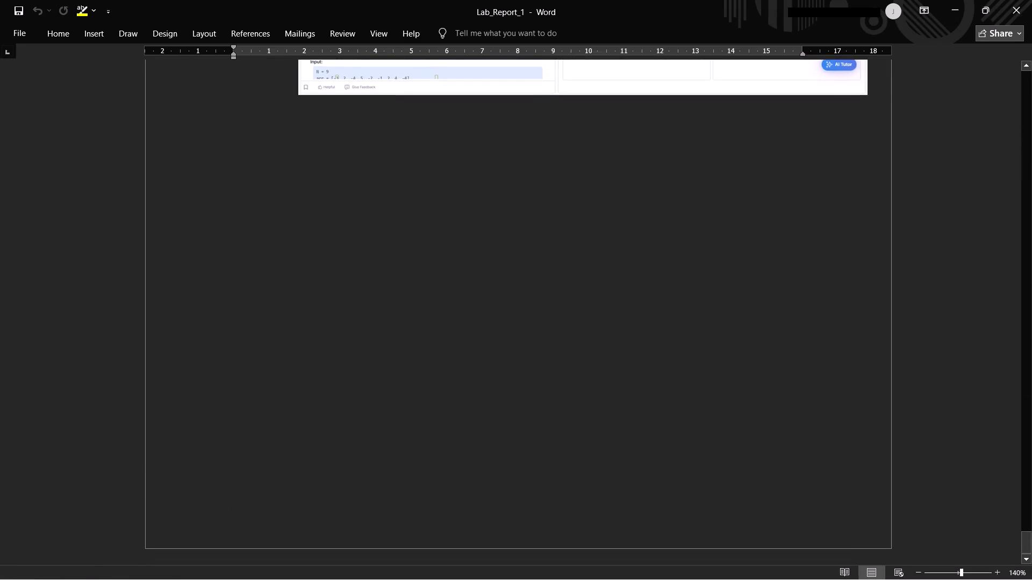
pyautogui.scroll(-20, 561, 436)
pyautogui.scroll(-1, 561, 436)
pyautogui.scroll(14, 561, 436)
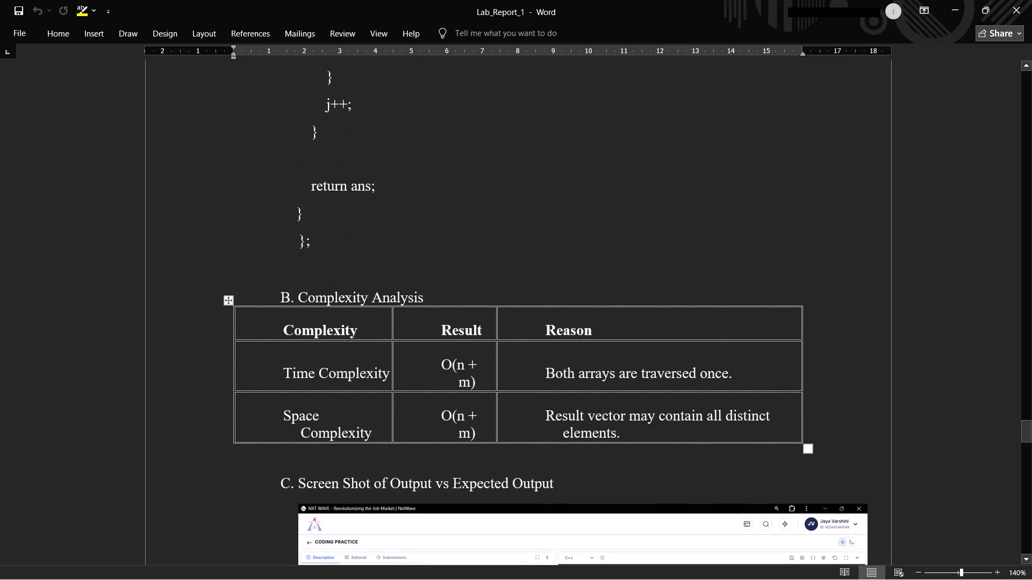
# Save Lab_Report_1 as a PDF under the same name in the term 2 > DSA > LAB folder.
pyautogui.click(19, 28)
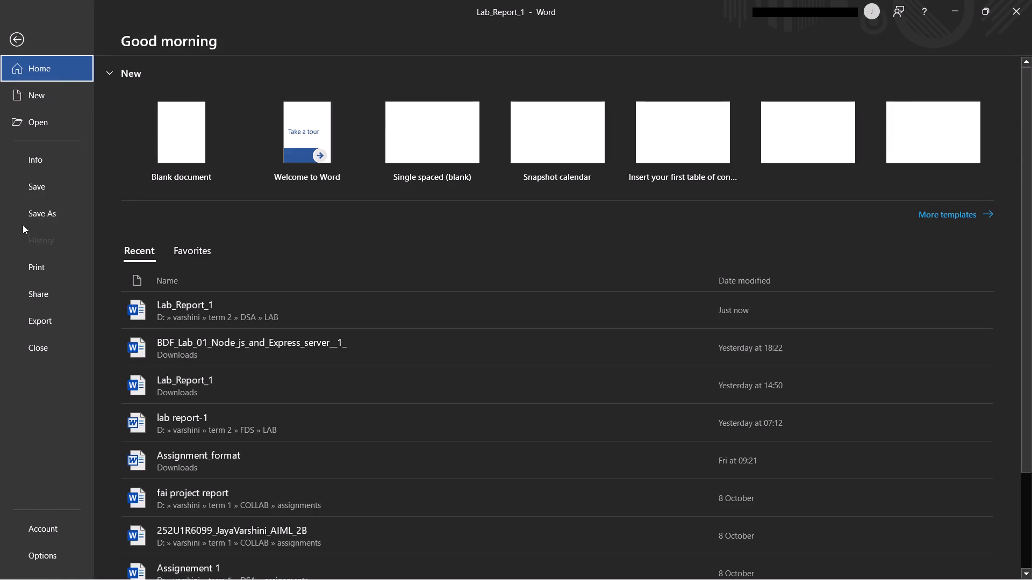
pyautogui.click(53, 216)
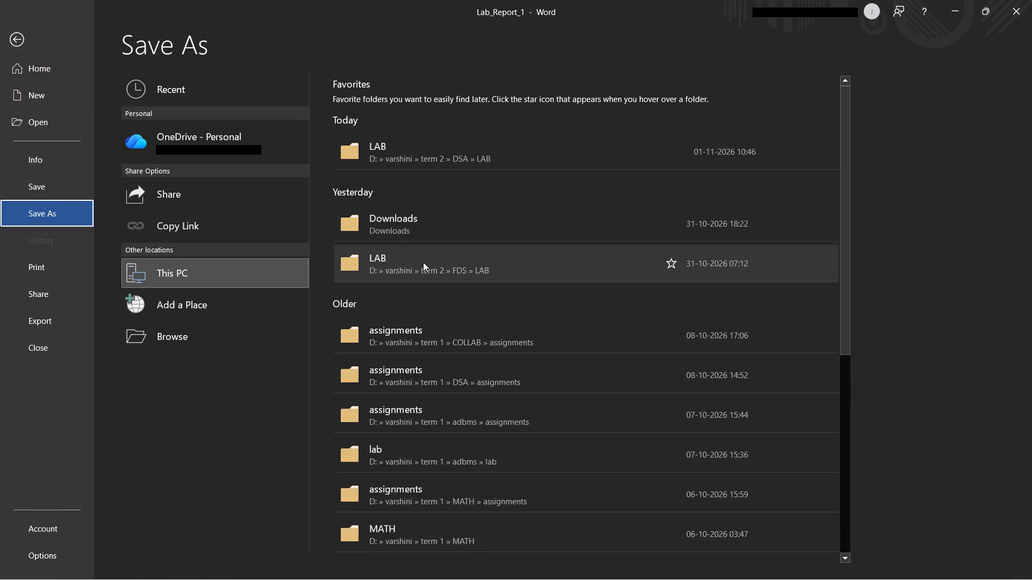
pyautogui.doubleClick(507, 150)
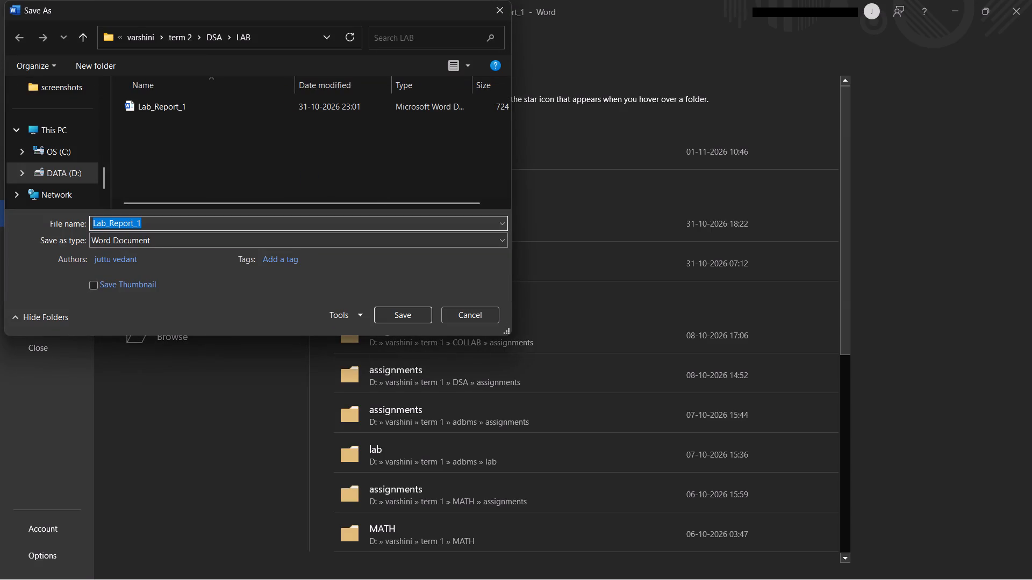
pyautogui.click(133, 242)
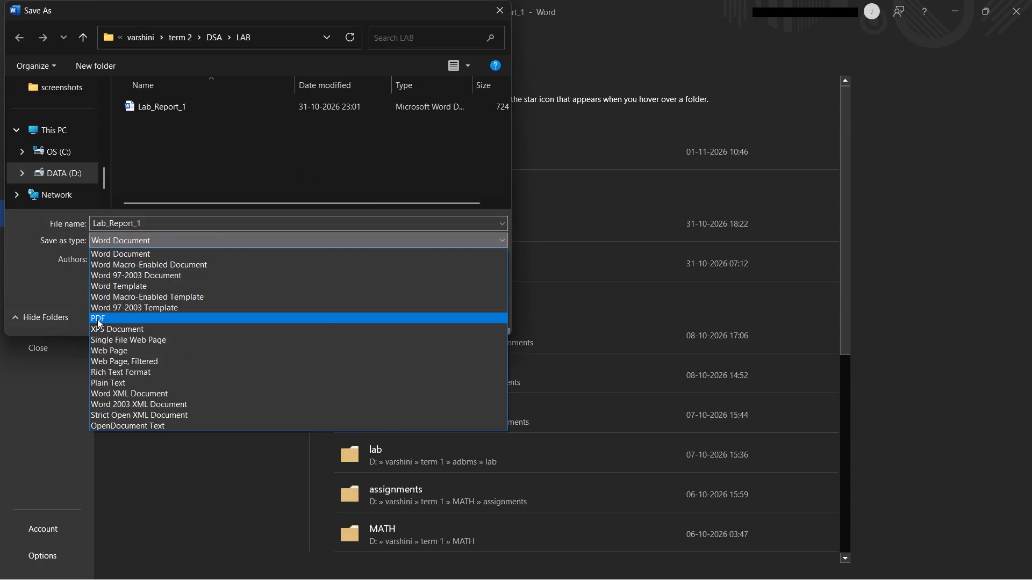
pyautogui.click(97, 319)
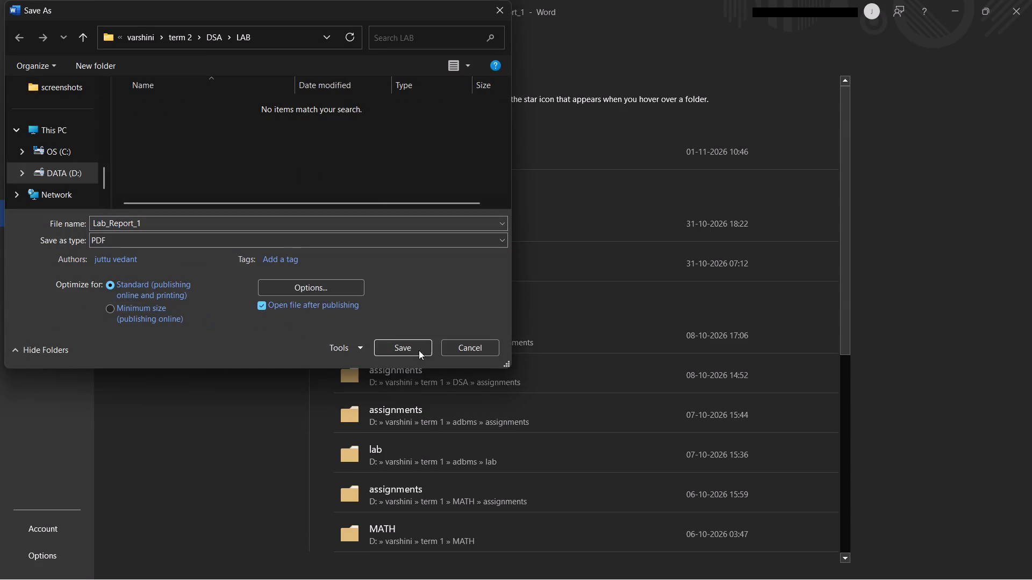
pyautogui.click(419, 349)
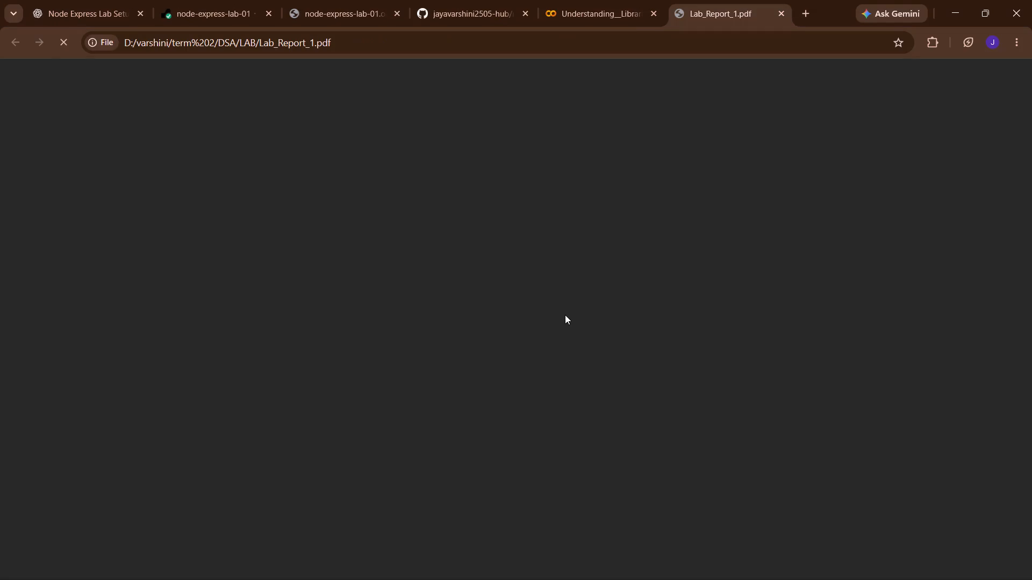
# Review the pages of the exported Lab_Report_1.pdf in the browser.
pyautogui.scroll(-3, 550, 460)
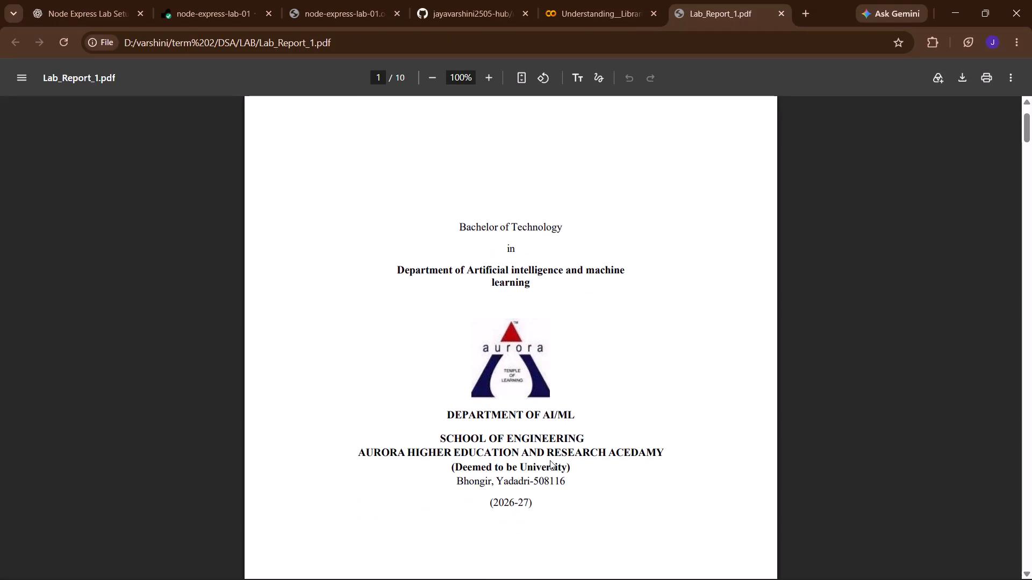
pyautogui.scroll(-6, 550, 460)
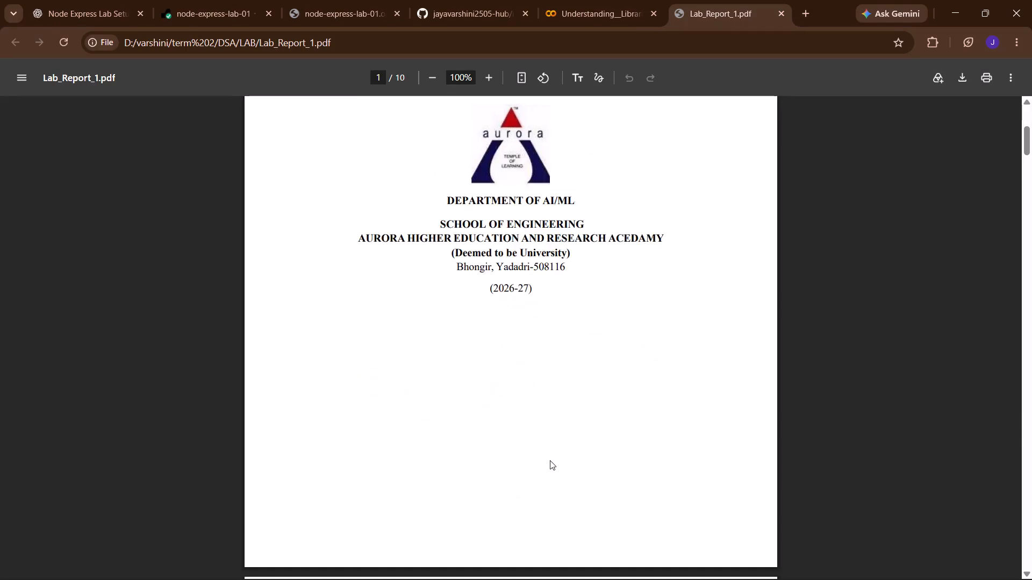
pyautogui.scroll(-6, 550, 460)
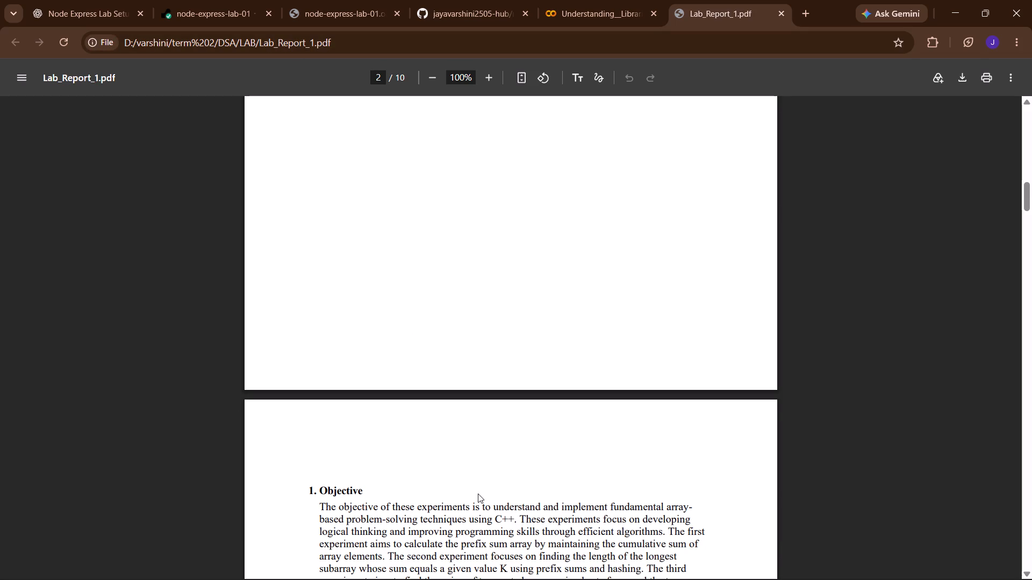
pyautogui.scroll(6, 478, 494)
pyautogui.scroll(-14, 478, 494)
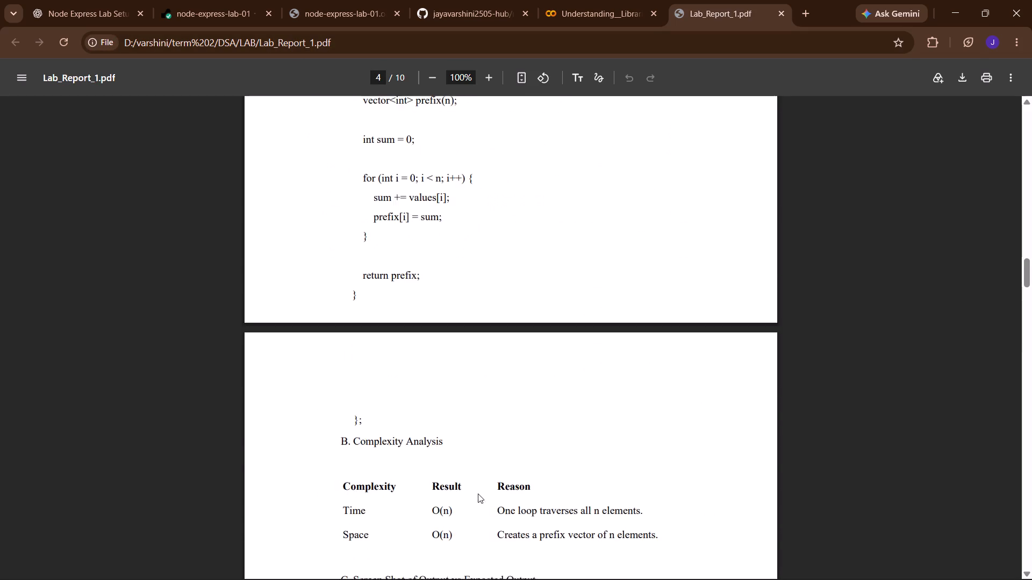
pyautogui.scroll(-6, 478, 494)
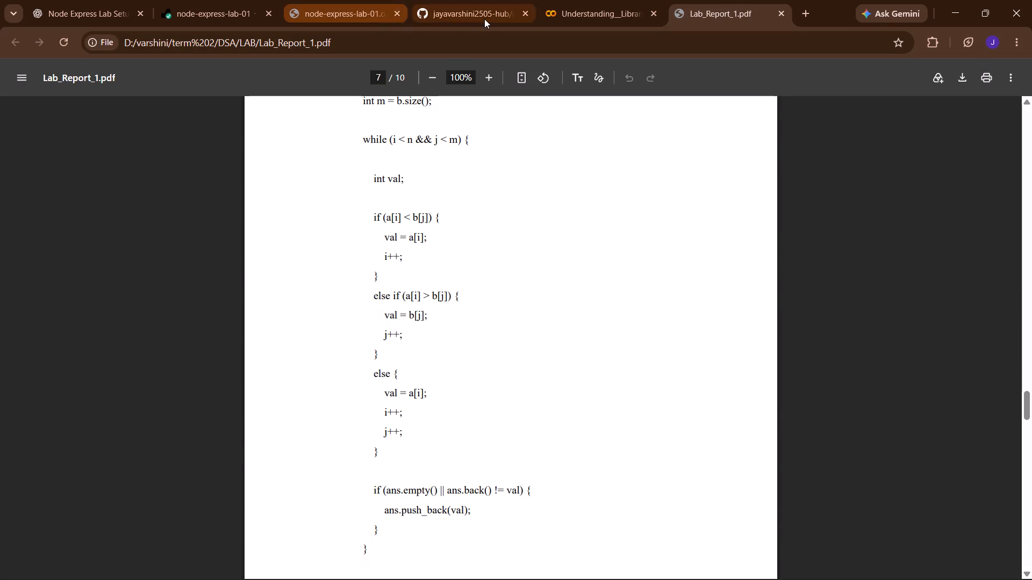
# Open the Aurora University SIDUS portal in a new browser tab and sign in with the prefilled credentials.
pyautogui.click(804, 10)
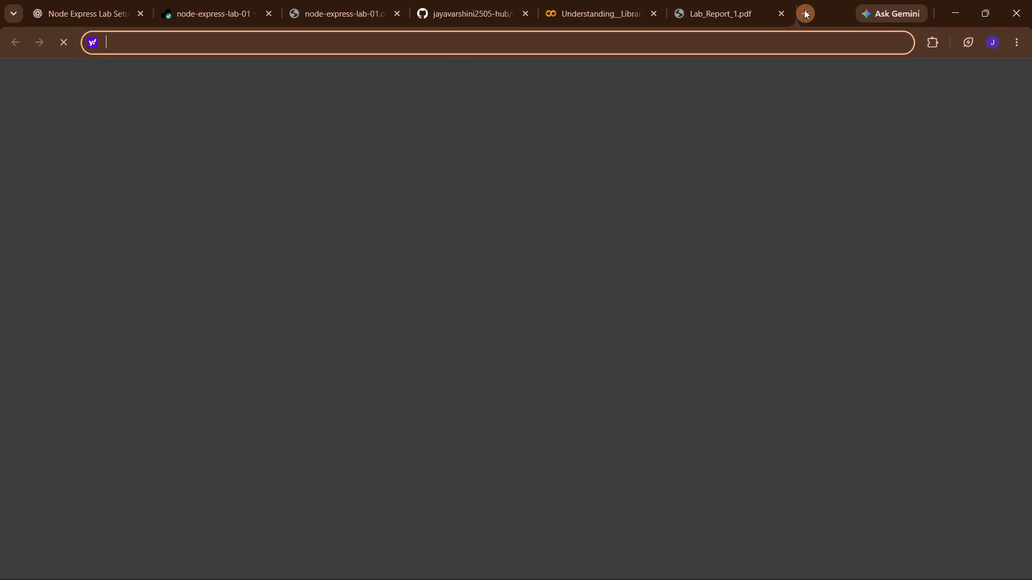
pyautogui.doubleClick(636, 273)
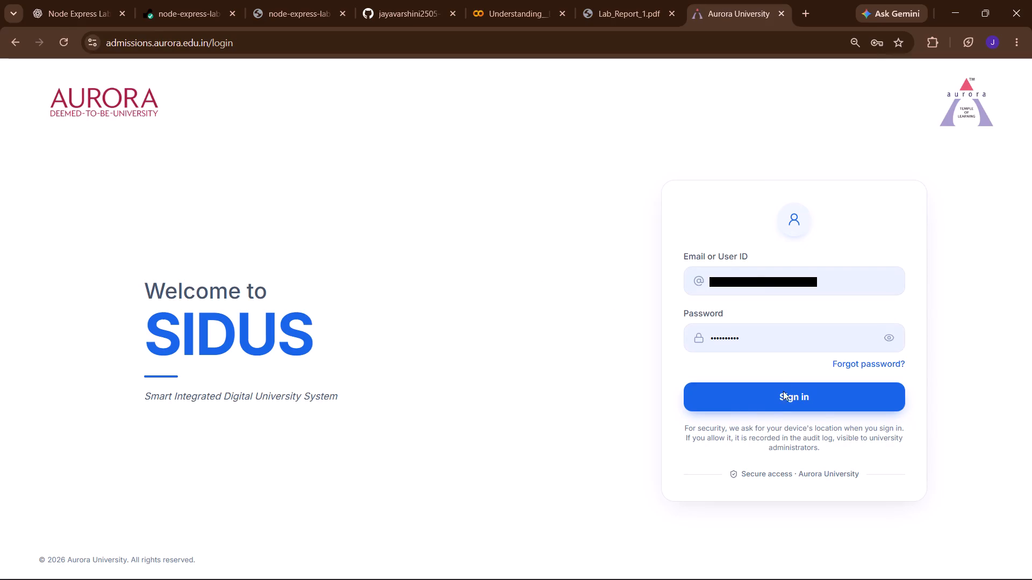
pyautogui.click(737, 405)
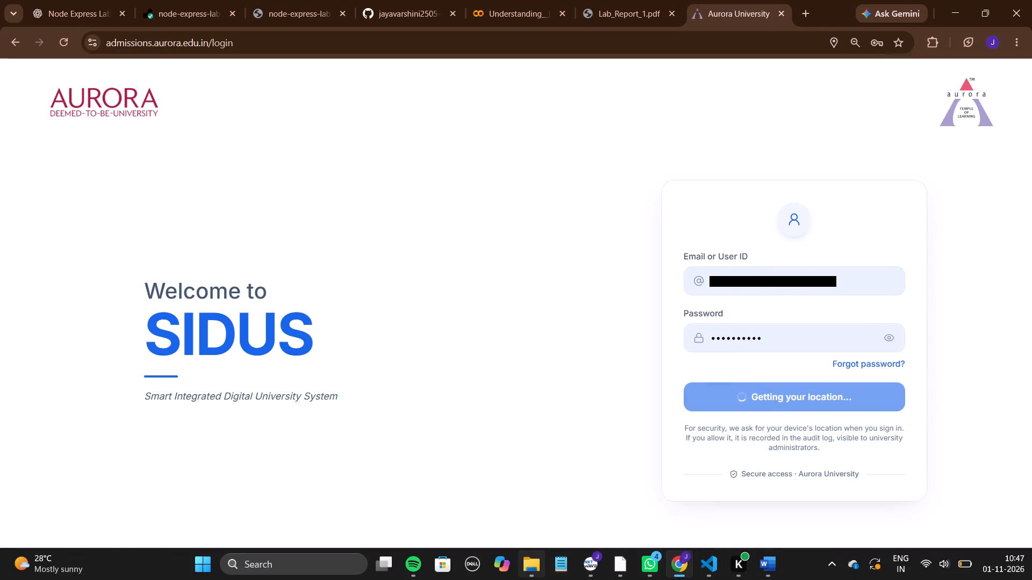
# Switch to File Explorer and open the lab report-1 document from the term 2 > FDS > LAB folder in Word.
pyautogui.click(520, 500)
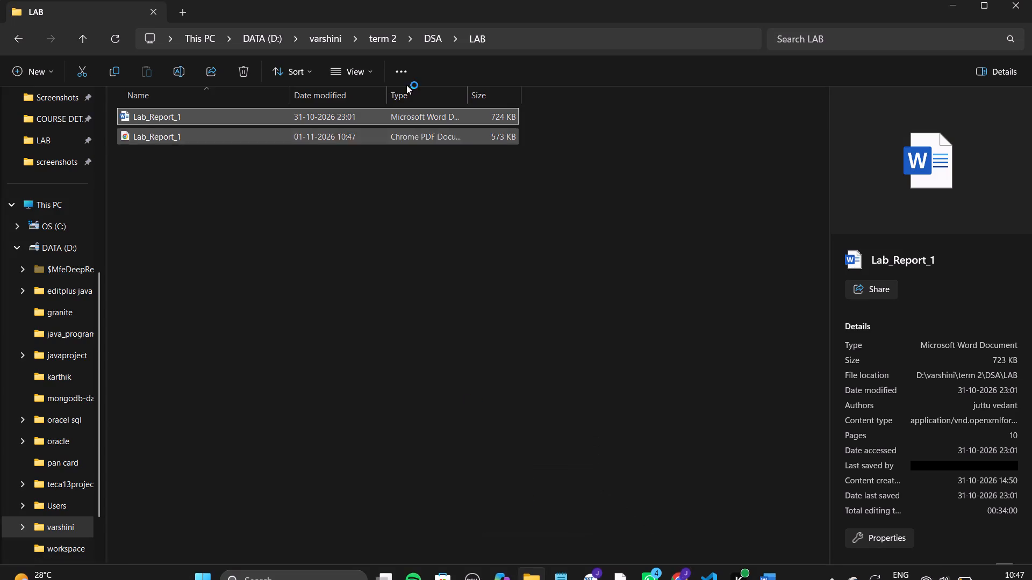
pyautogui.click(385, 39)
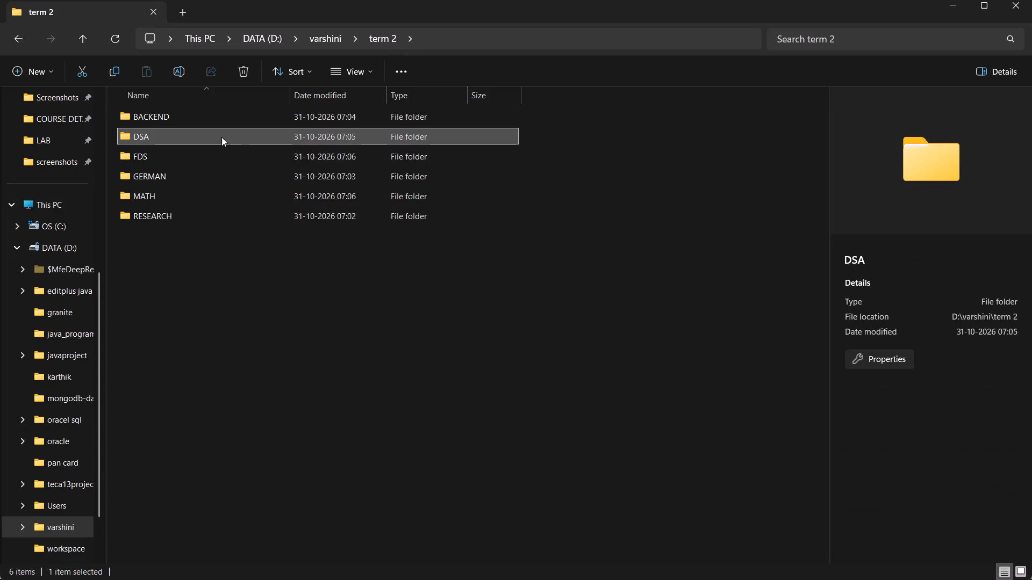
pyautogui.doubleClick(215, 153)
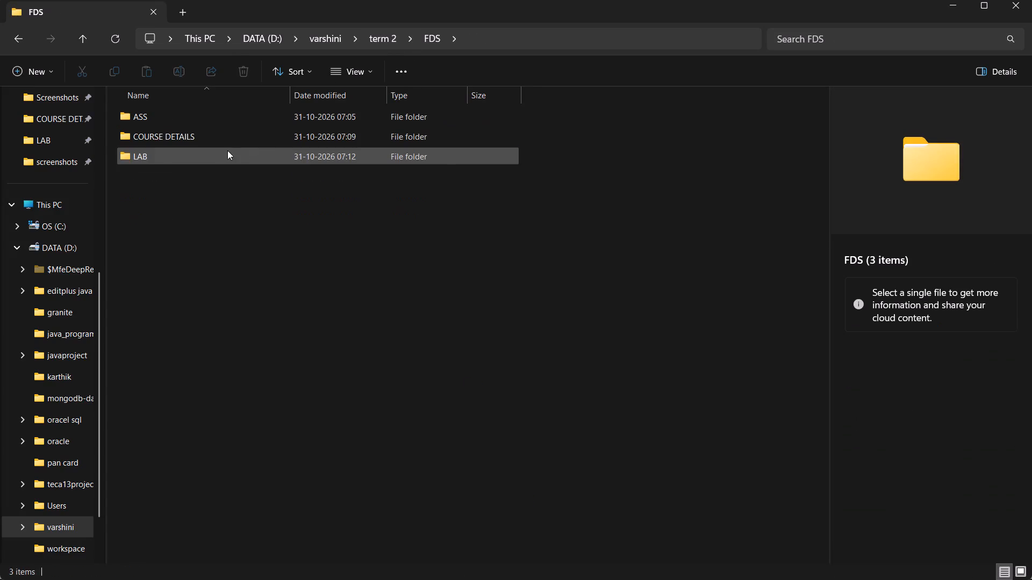
pyautogui.doubleClick(205, 152)
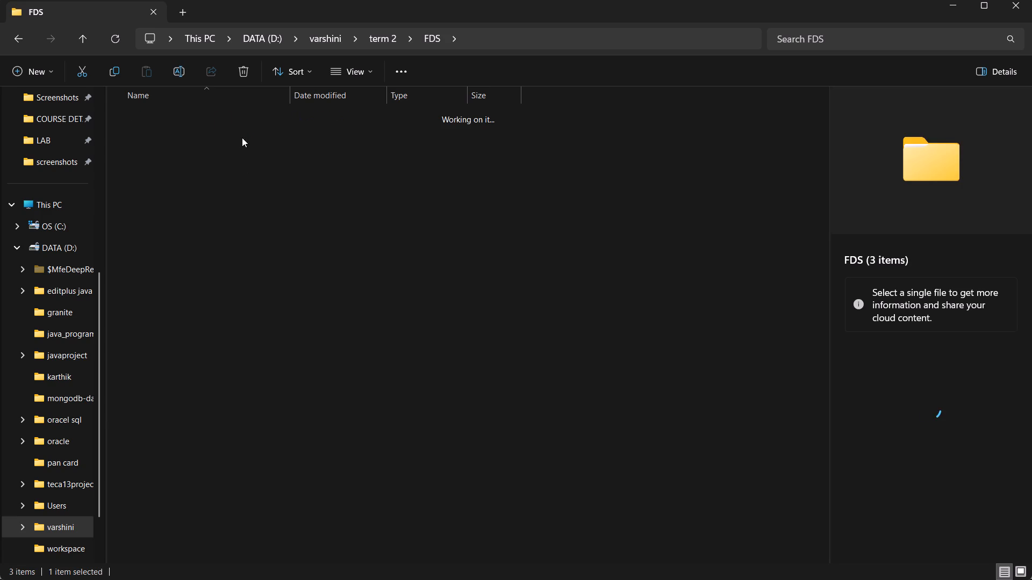
pyautogui.doubleClick(173, 115)
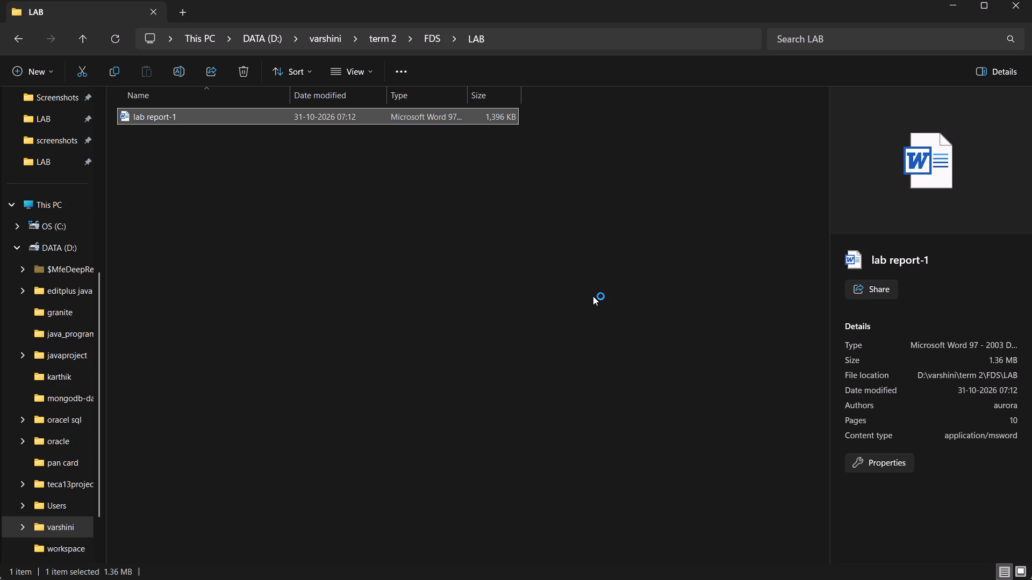
pyautogui.scroll(1, 674, 413)
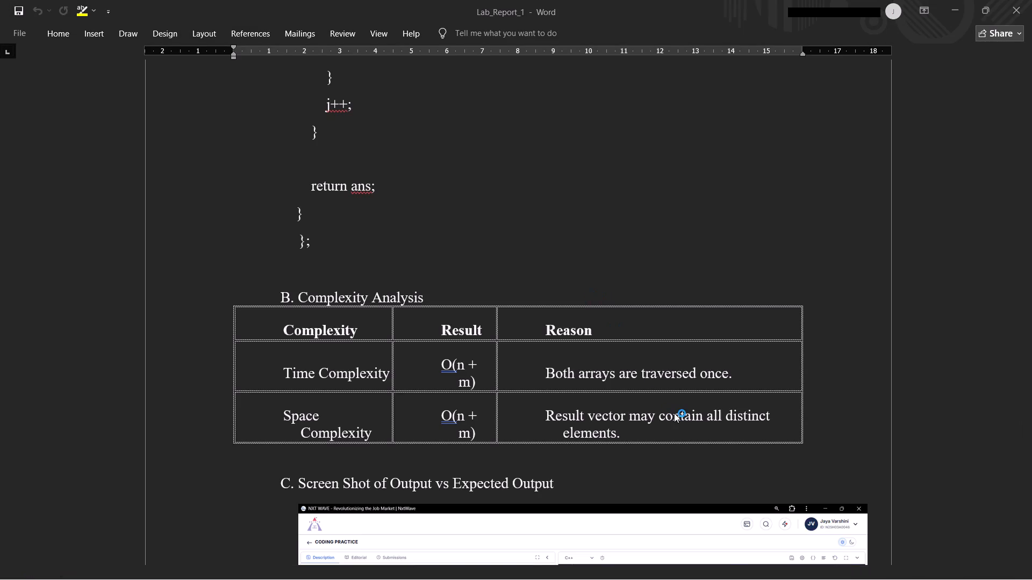
pyautogui.scroll(2, 674, 413)
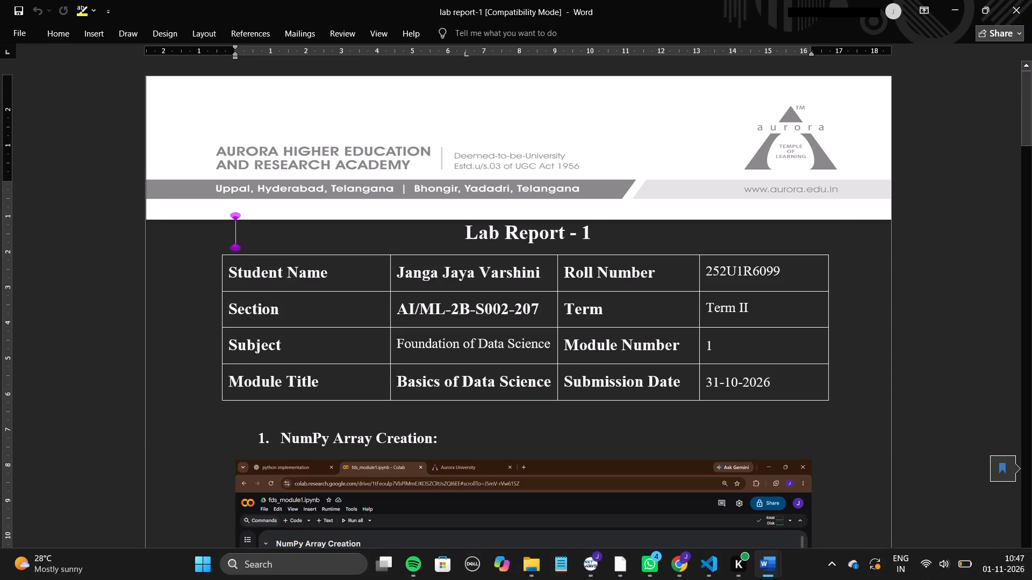
# Change the Submission Date in the lab report's header table to 01-11-2026.
pyautogui.click(713, 381)
pyautogui.press('BackSpace')
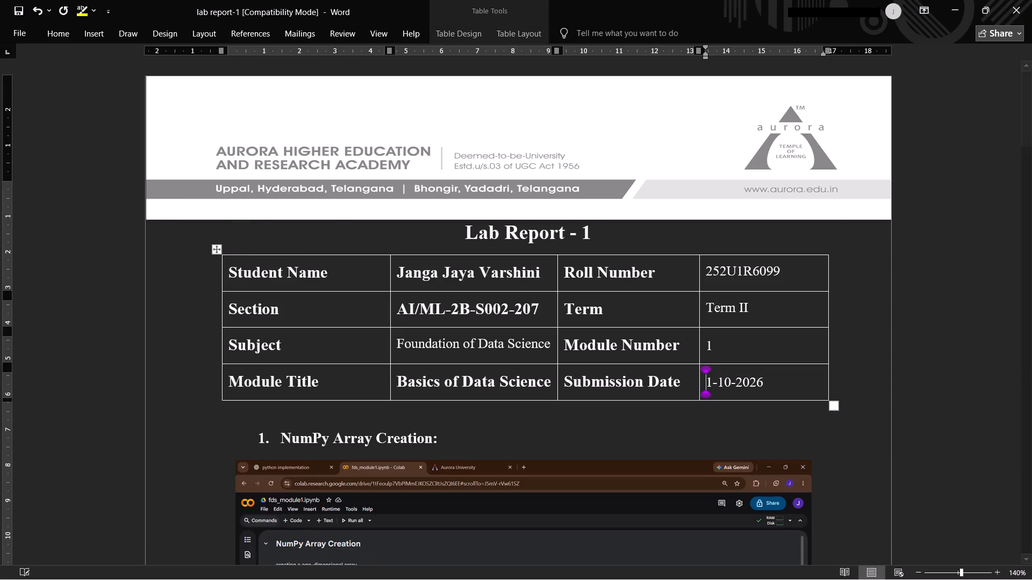
pyautogui.press('0')
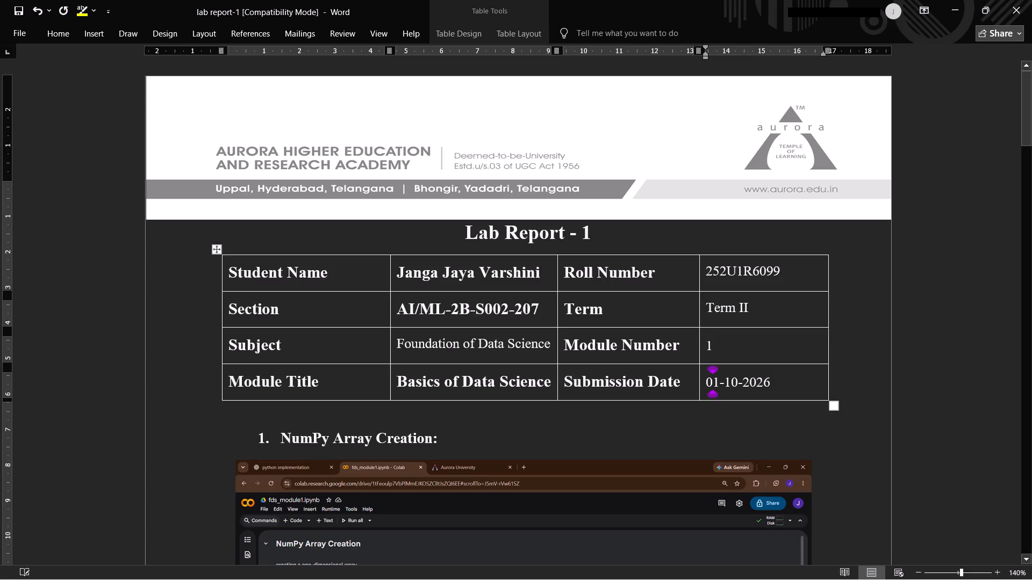
pyautogui.click(736, 381)
pyautogui.press('BackSpace')
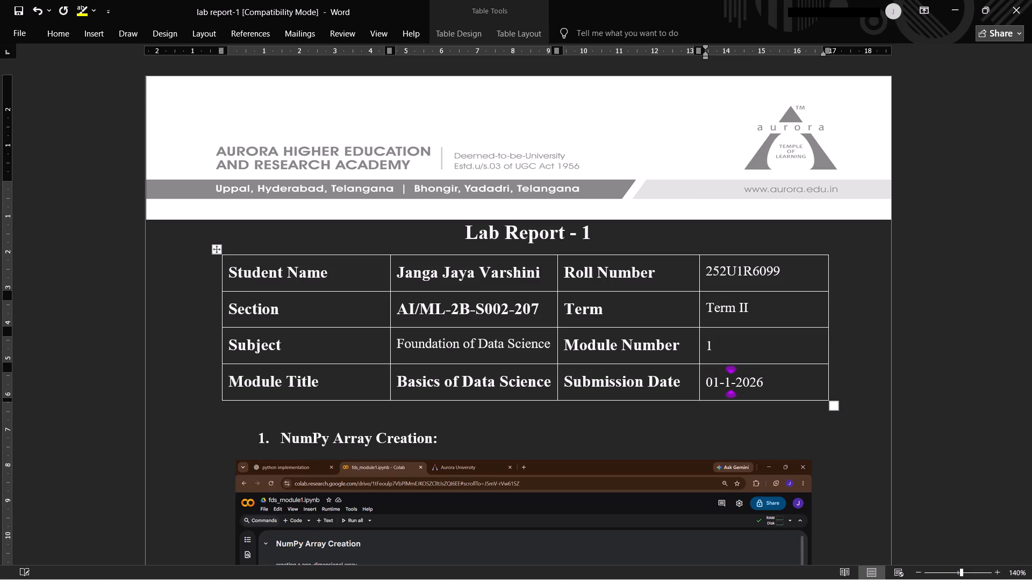
pyautogui.press('1')
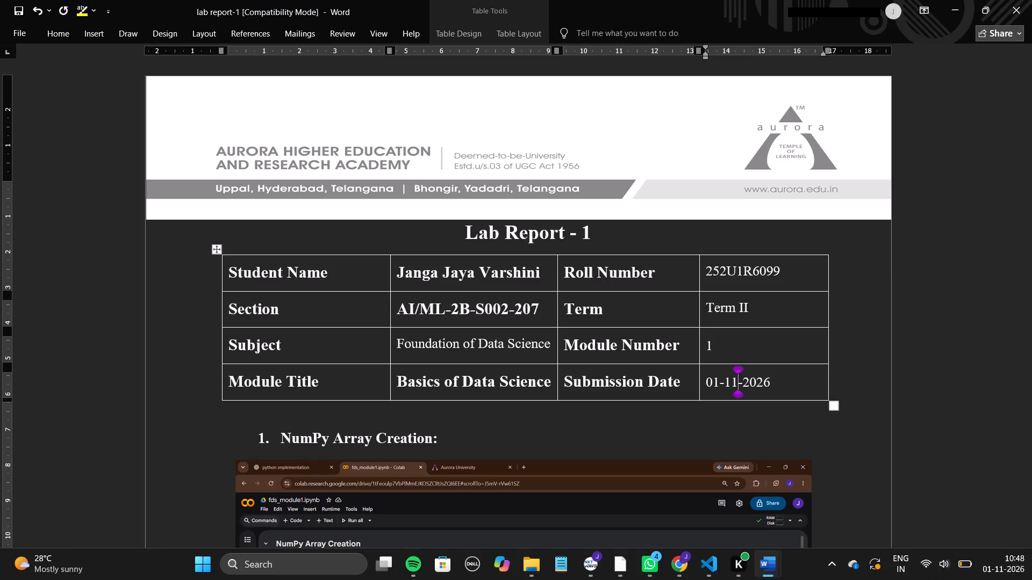
pyautogui.click(822, 426)
# Save the edited lab report-1 document in place.
pyautogui.scroll(-2, 822, 426)
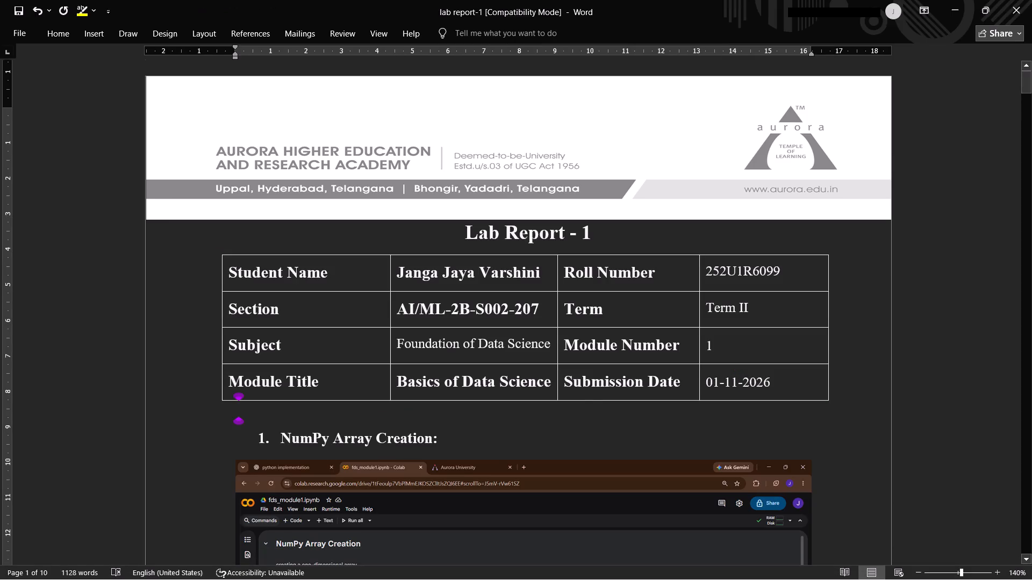
pyautogui.scroll(-5, 822, 426)
pyautogui.scroll(-1, 780, 533)
pyautogui.scroll(6, 779, 532)
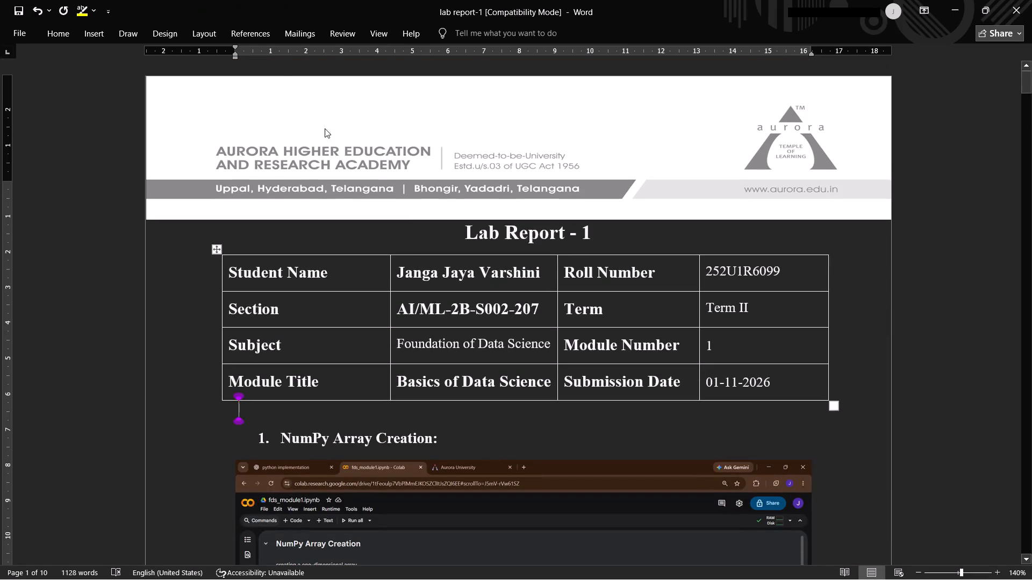
pyautogui.click(11, 6)
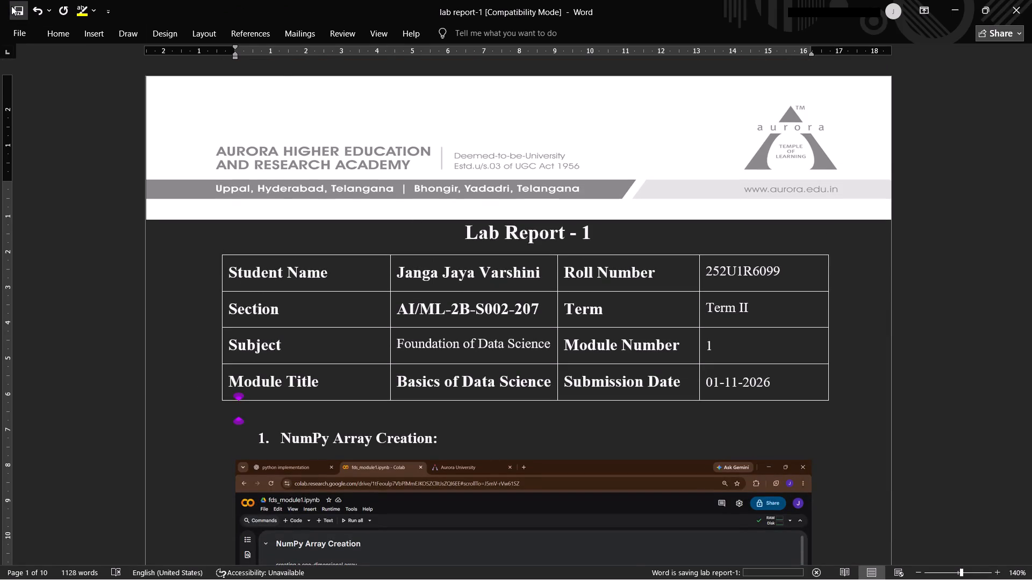
pyautogui.click(17, 34)
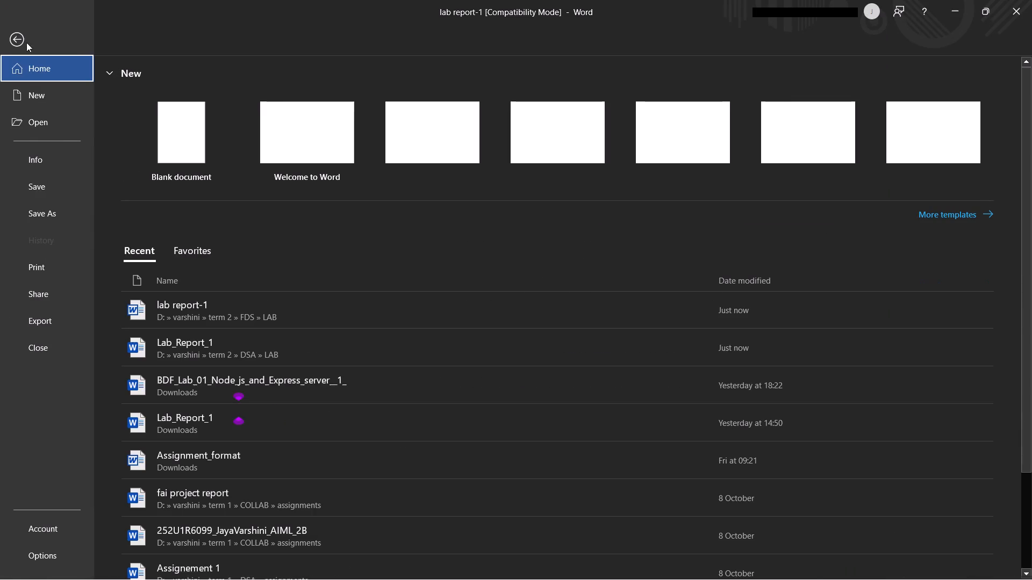
pyautogui.click(66, 39)
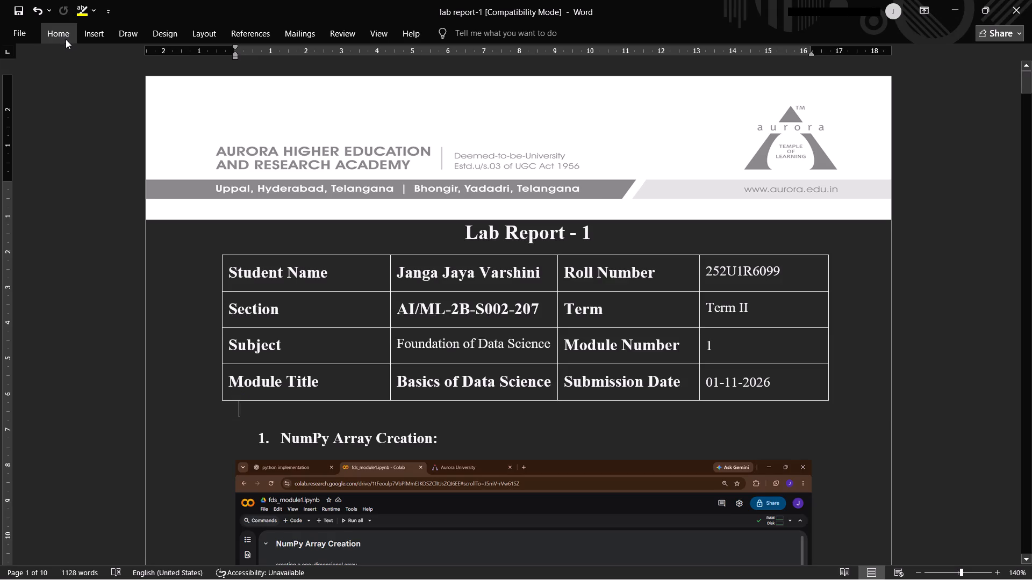
# Delete the ending ", resulting in the array:" from item vii, Sliced two-dimensional array, on the lab report's last page.
pyautogui.scroll(-20, 291, 434)
pyautogui.scroll(-20, 291, 434)
pyautogui.scroll(-16, 291, 434)
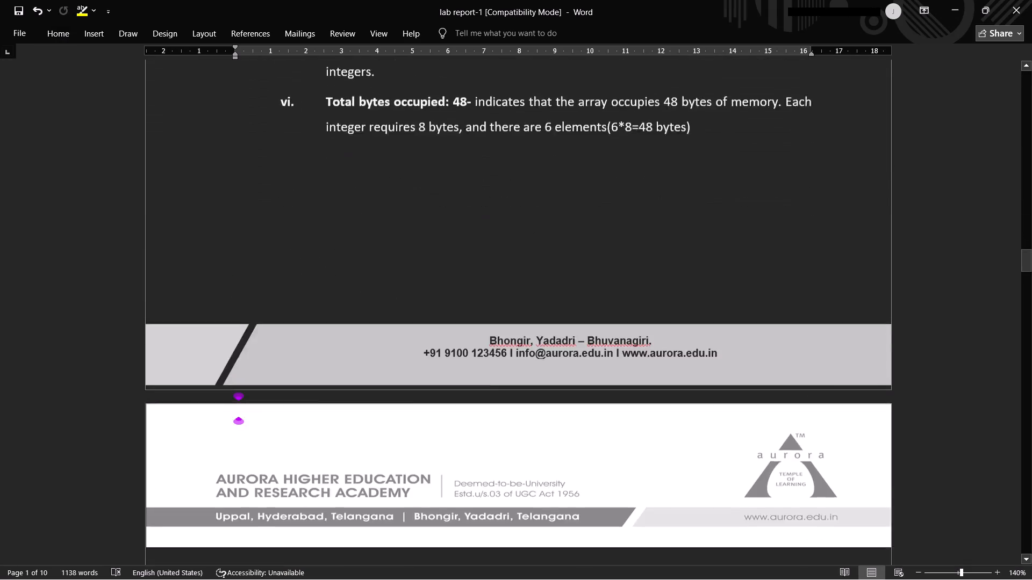
pyautogui.scroll(-20, 291, 434)
pyautogui.scroll(5, 291, 434)
pyautogui.scroll(-12, 291, 434)
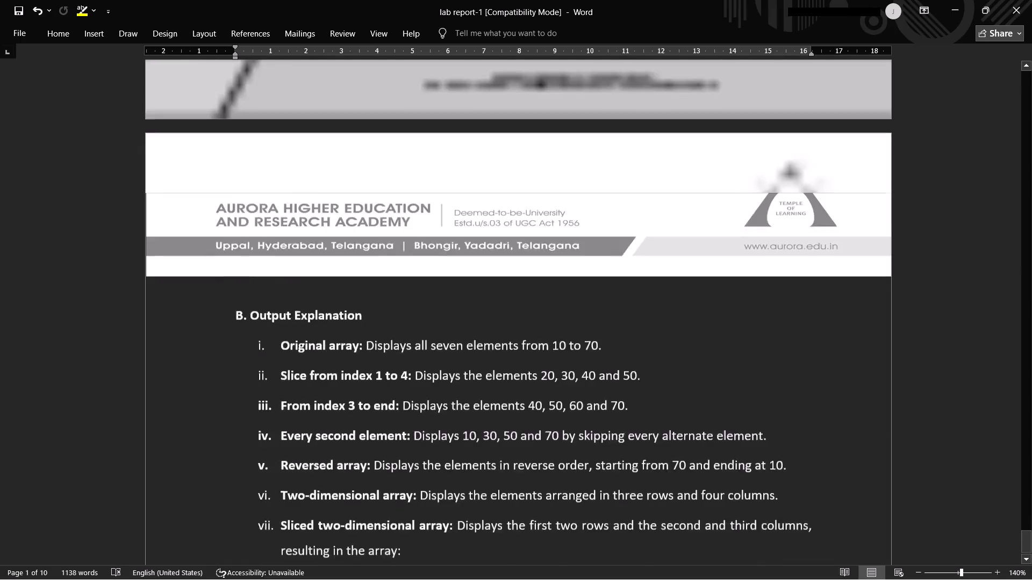
pyautogui.scroll(-20, 291, 434)
pyautogui.scroll(-3, 291, 434)
pyautogui.scroll(-1, 370, 156)
pyautogui.scroll(1, 370, 156)
pyautogui.scroll(-1, 370, 156)
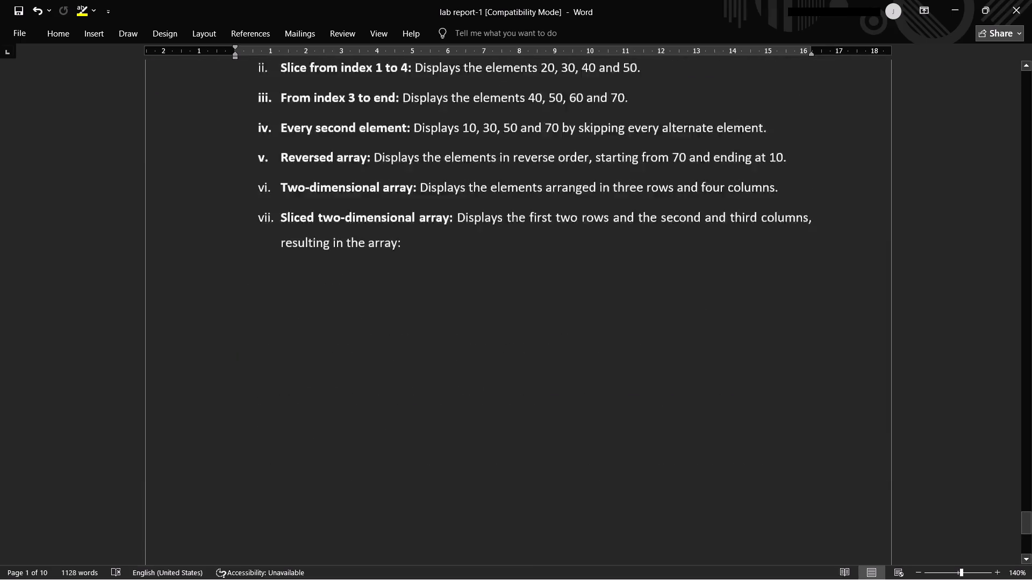
pyautogui.scroll(-4, 370, 156)
pyautogui.scroll(1, 370, 156)
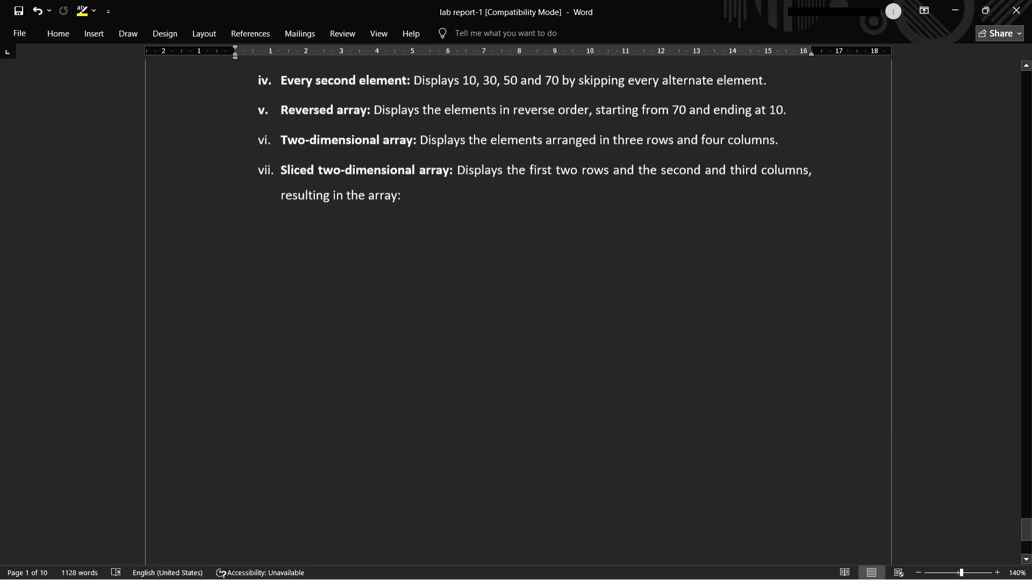
pyautogui.scroll(1, 370, 156)
pyautogui.click(428, 216)
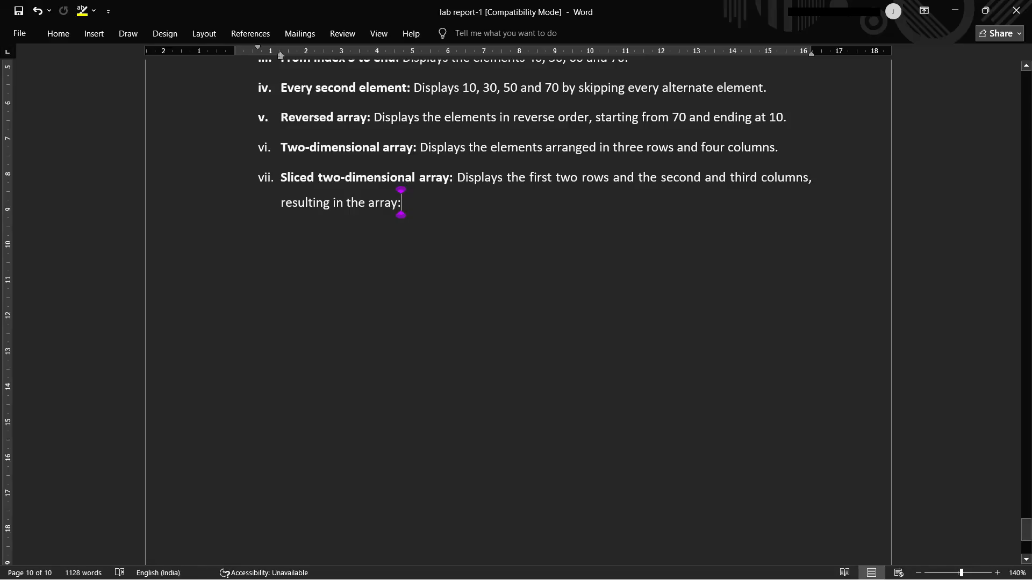
pyautogui.press('BackSpace')
pyautogui.press('BackSpace')
pyautogui.press('BackSpace')
pyautogui.press('BackSpace')
pyautogui.press('BackSpace')
pyautogui.press('BackSpace')
pyautogui.press('BackSpace')
pyautogui.press('BackSpace')
pyautogui.press('BackSpace')
pyautogui.press('BackSpace')
pyautogui.press('BackSpace')
pyautogui.press('BackSpace')
pyautogui.press('BackSpace')
pyautogui.press('BackSpace')
pyautogui.press('BackSpace')
pyautogui.press('BackSpace')
pyautogui.press('BackSpace')
pyautogui.press('BackSpace')
pyautogui.press('BackSpace')
pyautogui.press('BackSpace')
pyautogui.press('BackSpace')
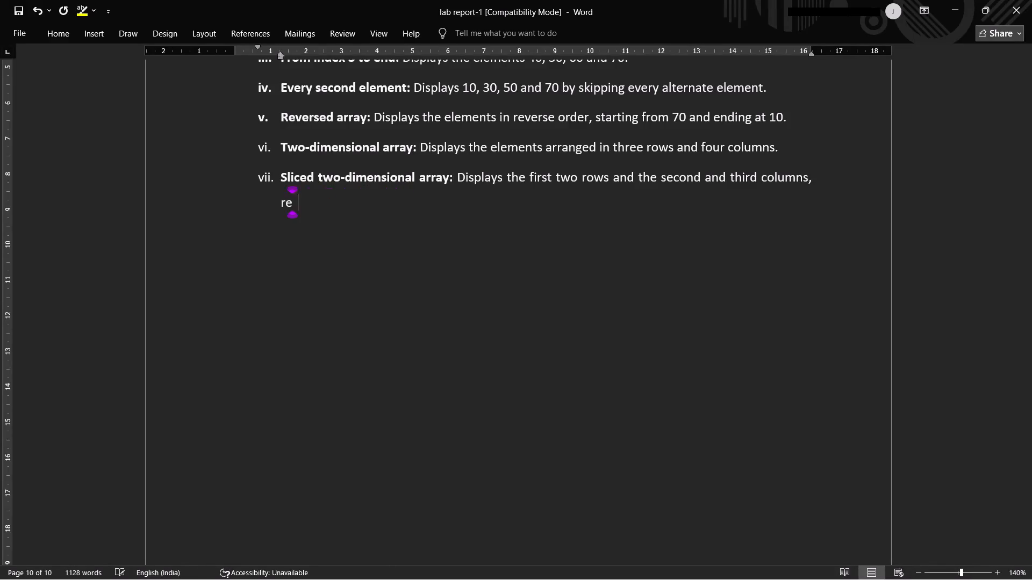
pyautogui.press('BackSpace')
pyautogui.press('BackSpace')
# Add an unnumbered bold line reading "Colab Link:" below item vii of the output explanation list.
pyautogui.press('Return')
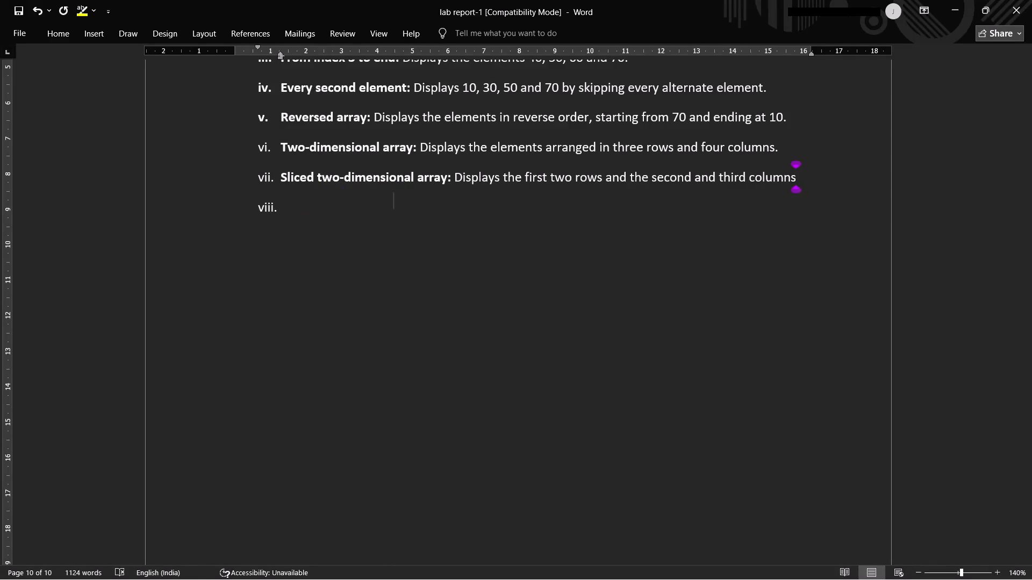
pyautogui.press('BackSpace')
pyautogui.press('BackSpace')
pyautogui.press('BackSpace')
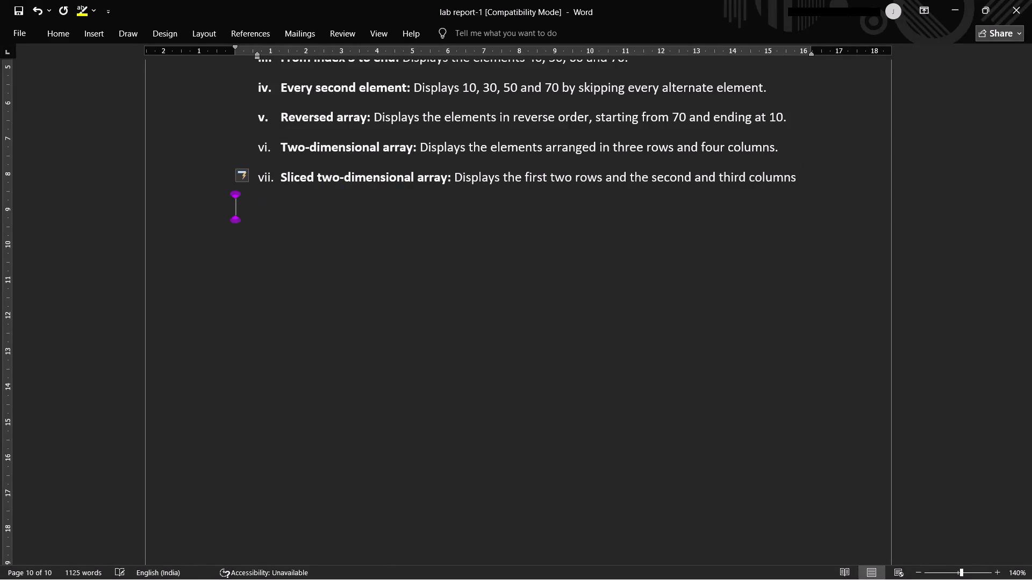
pyautogui.press('BackSpace')
pyautogui.write('colla')
pyautogui.write('b')
pyautogui.press('space')
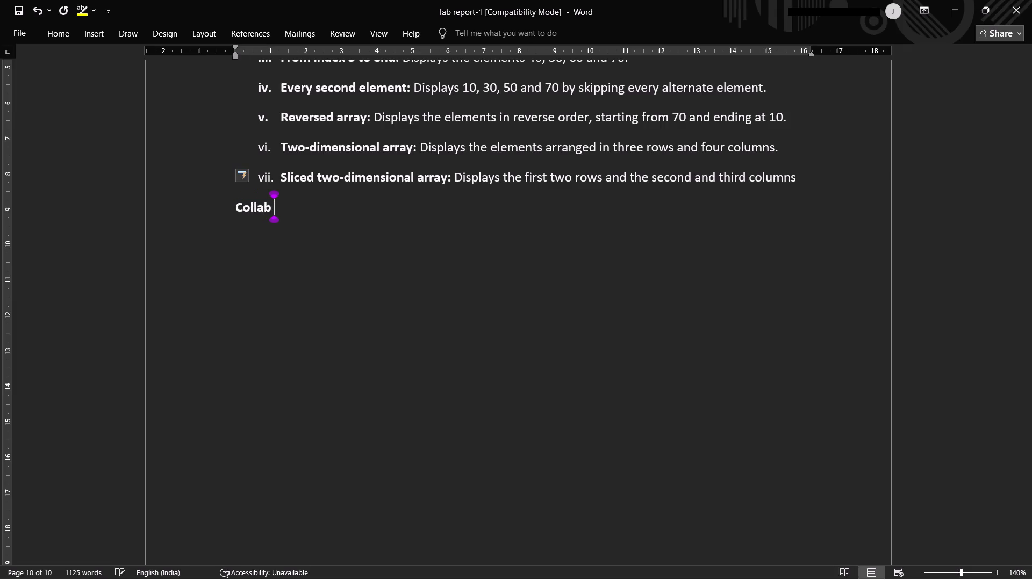
pyautogui.write('Link')
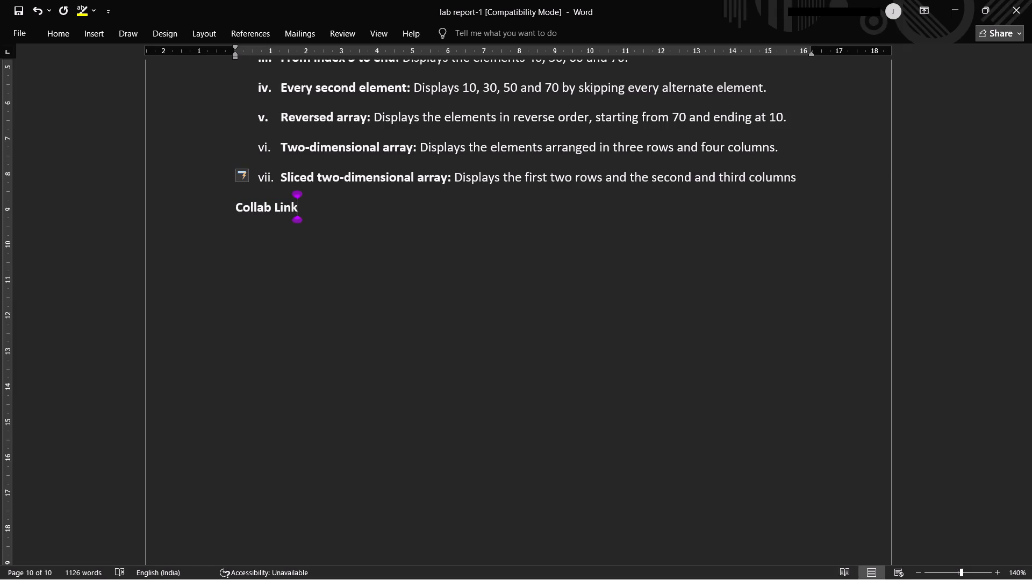
pyautogui.hotkey('shift', ':')
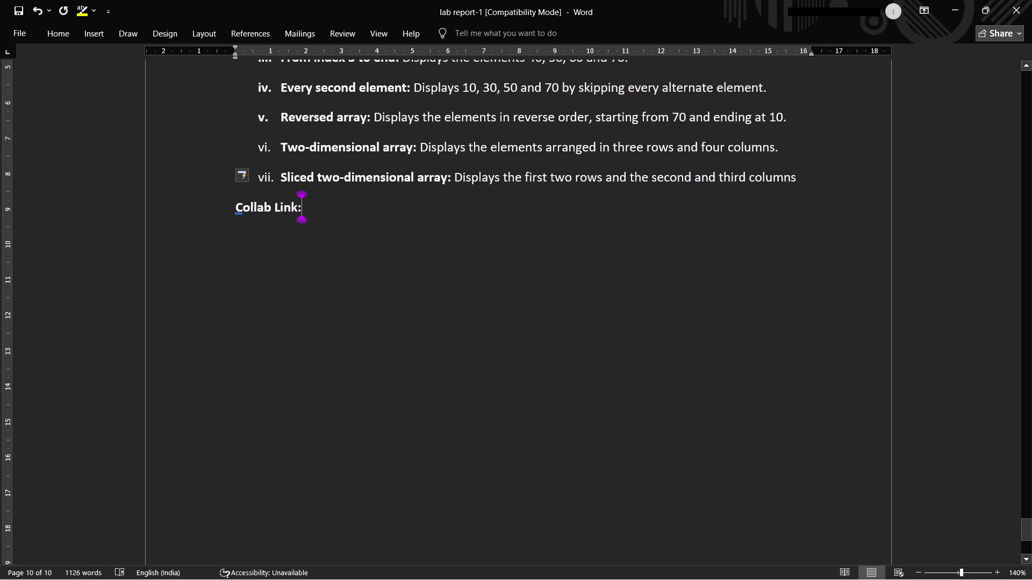
pyautogui.click(258, 204)
pyautogui.press('BackSpace')
pyautogui.click(354, 207)
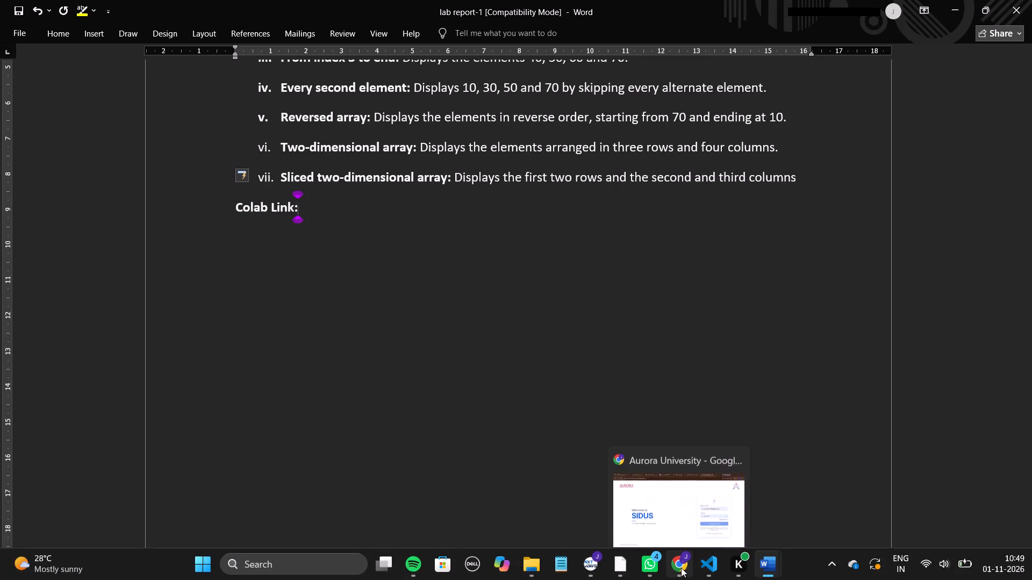
# Switch to Chrome, open Google Colab in a new tab, and open the fds_module1.ipynb notebook.
pyautogui.click(676, 518)
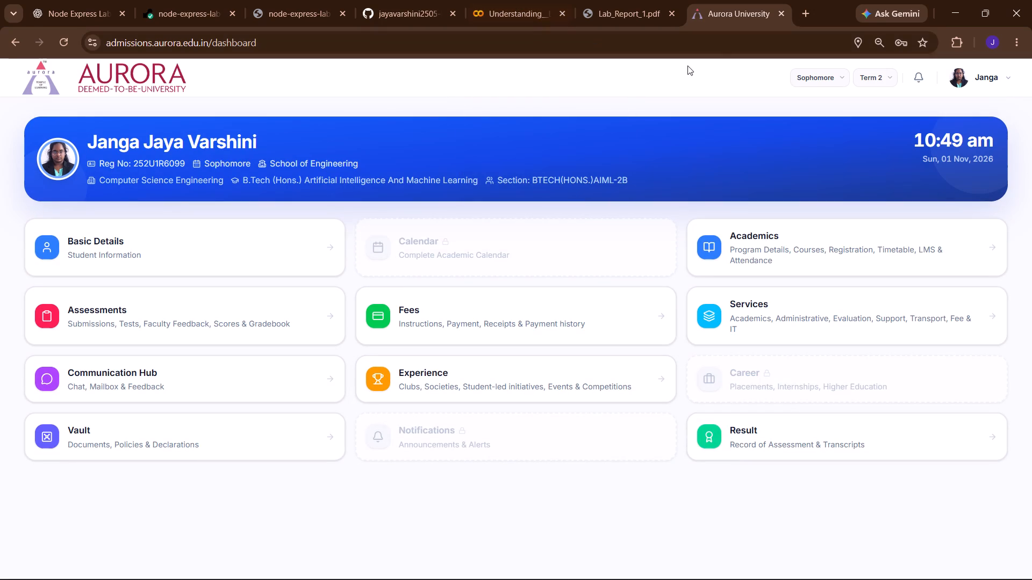
pyautogui.click(814, 13)
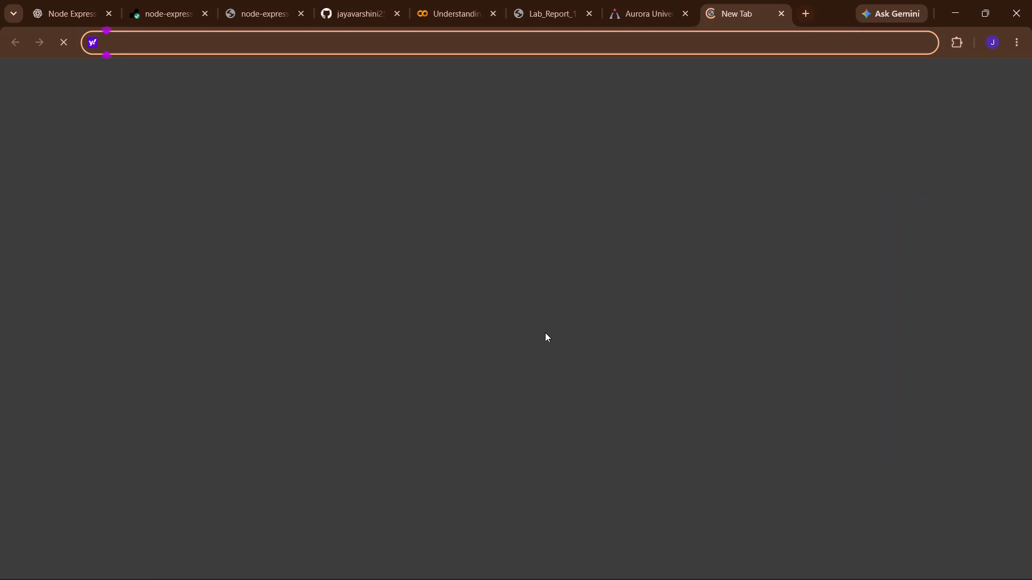
pyautogui.doubleClick(396, 274)
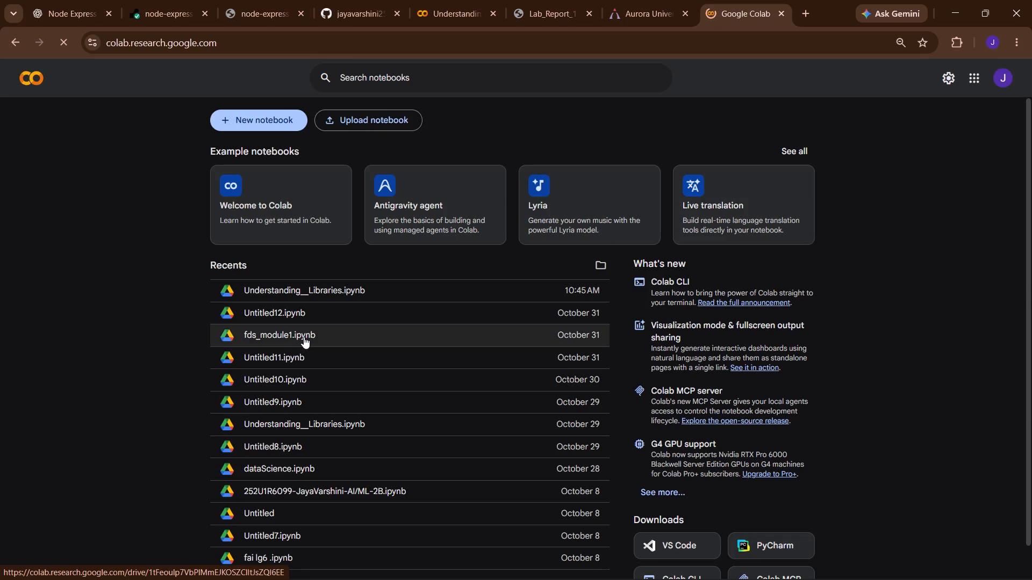
pyautogui.doubleClick(342, 331)
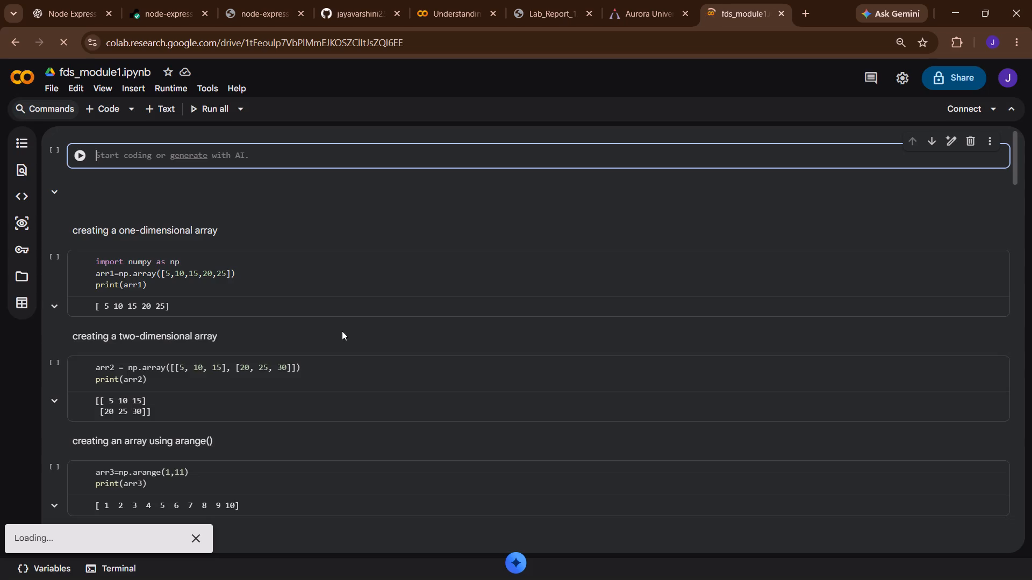
# Set the fds_module1.ipynb notebook's general access to Anyone with the link, copy its sharing link, and return to the Word report.
pyautogui.scroll(-14, 342, 331)
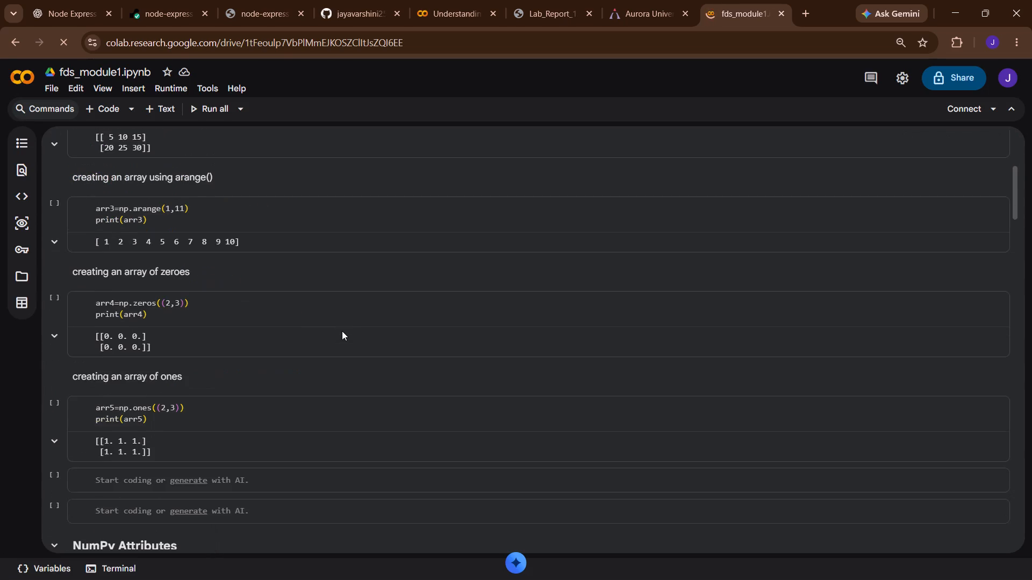
pyautogui.scroll(-2, 342, 331)
pyautogui.click(974, 79)
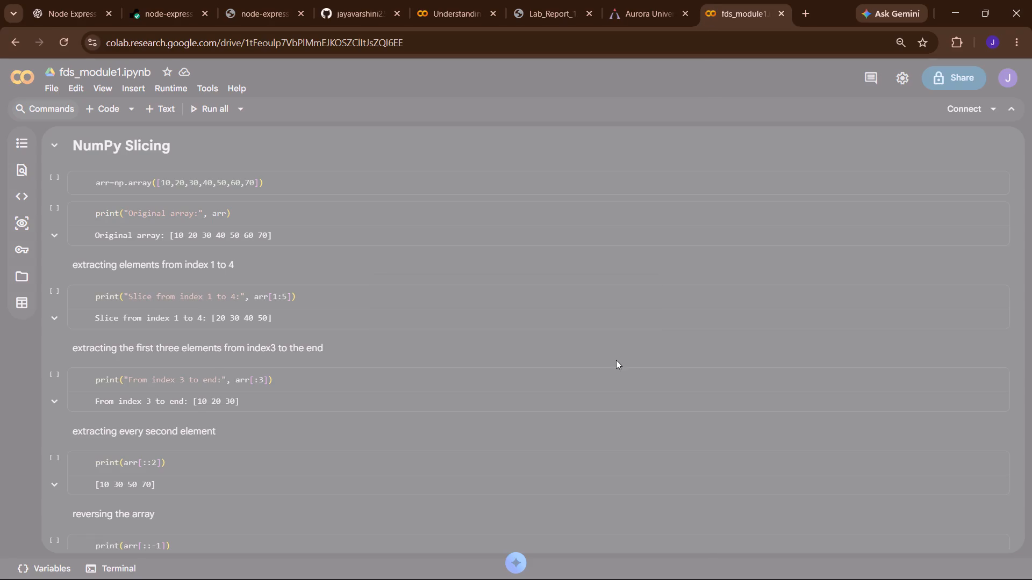
pyautogui.click(473, 363)
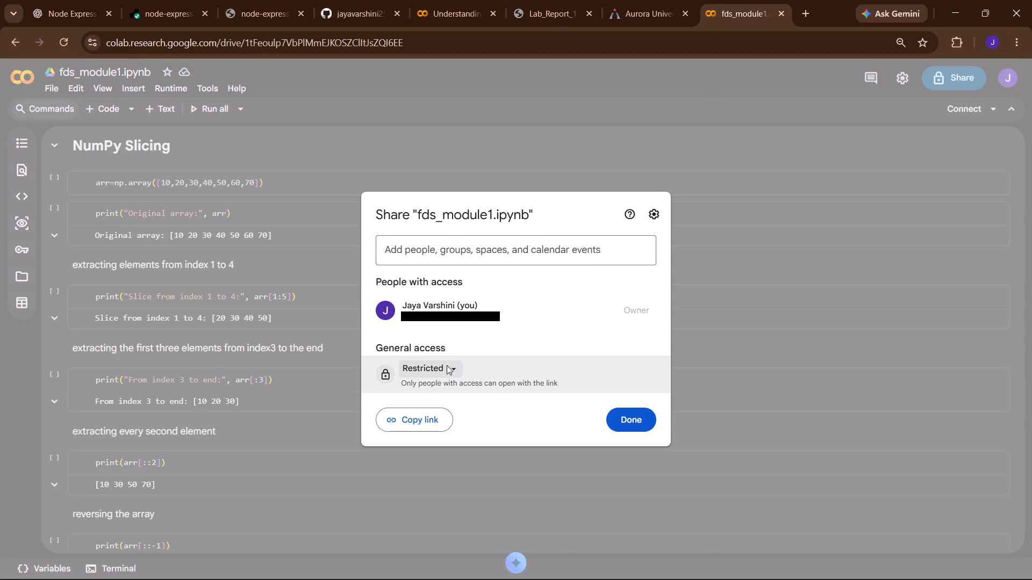
pyautogui.click(447, 365)
pyautogui.click(482, 436)
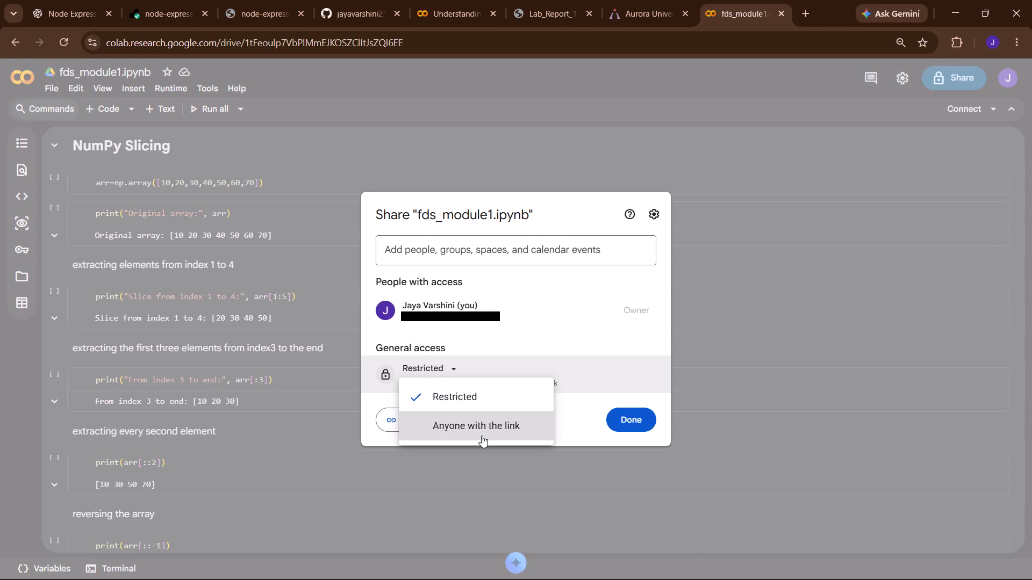
pyautogui.click(413, 446)
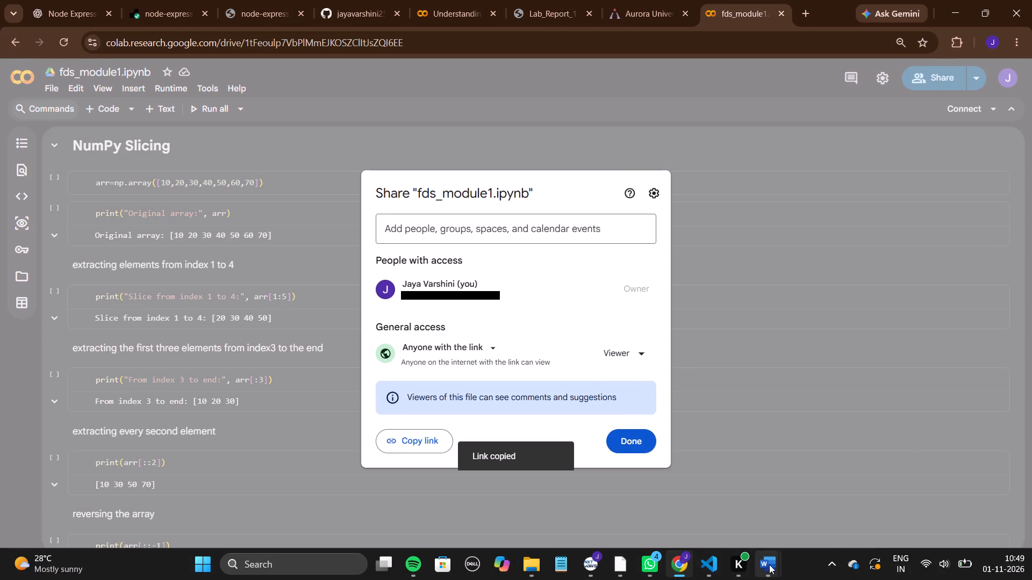
pyautogui.click(801, 500)
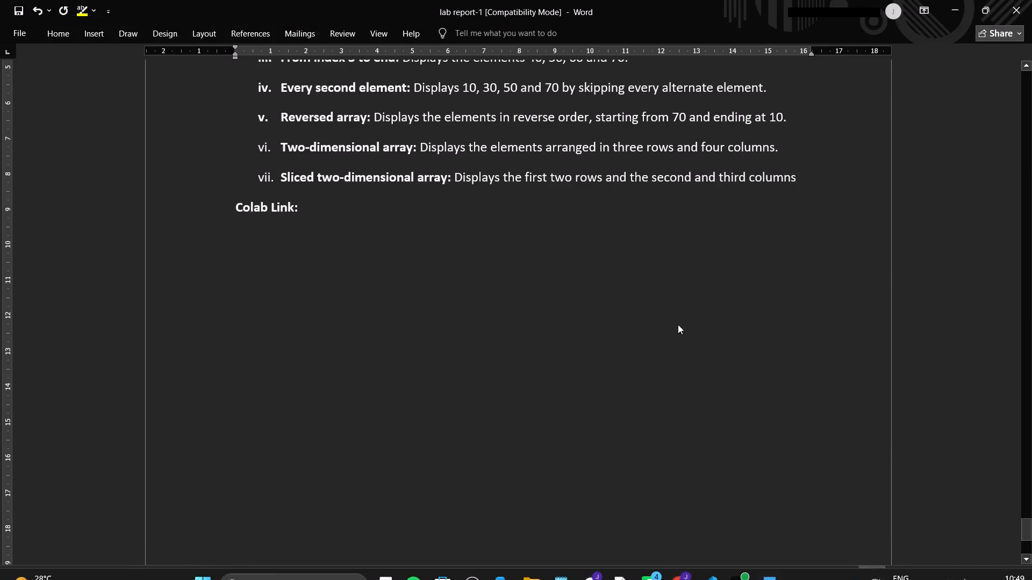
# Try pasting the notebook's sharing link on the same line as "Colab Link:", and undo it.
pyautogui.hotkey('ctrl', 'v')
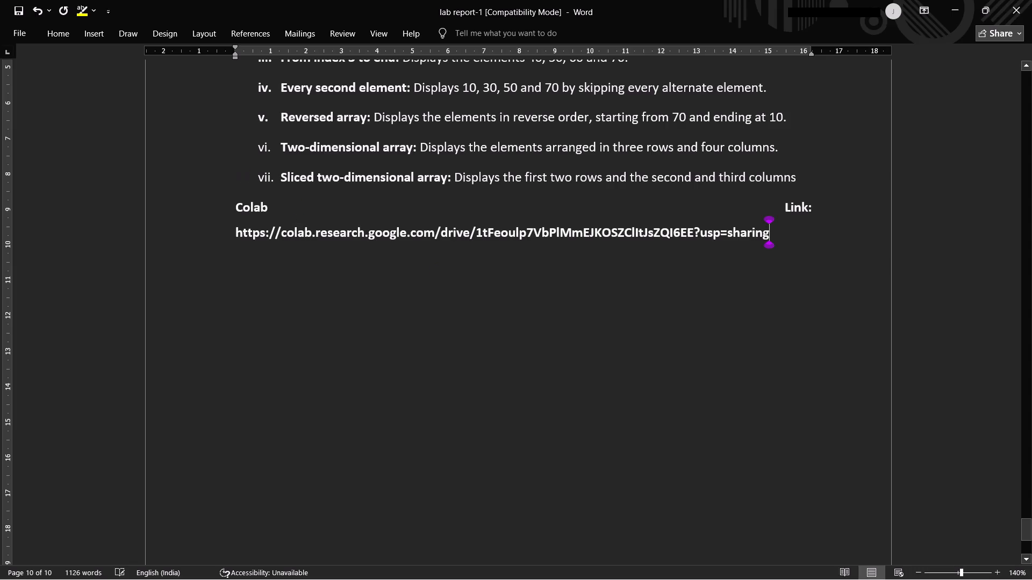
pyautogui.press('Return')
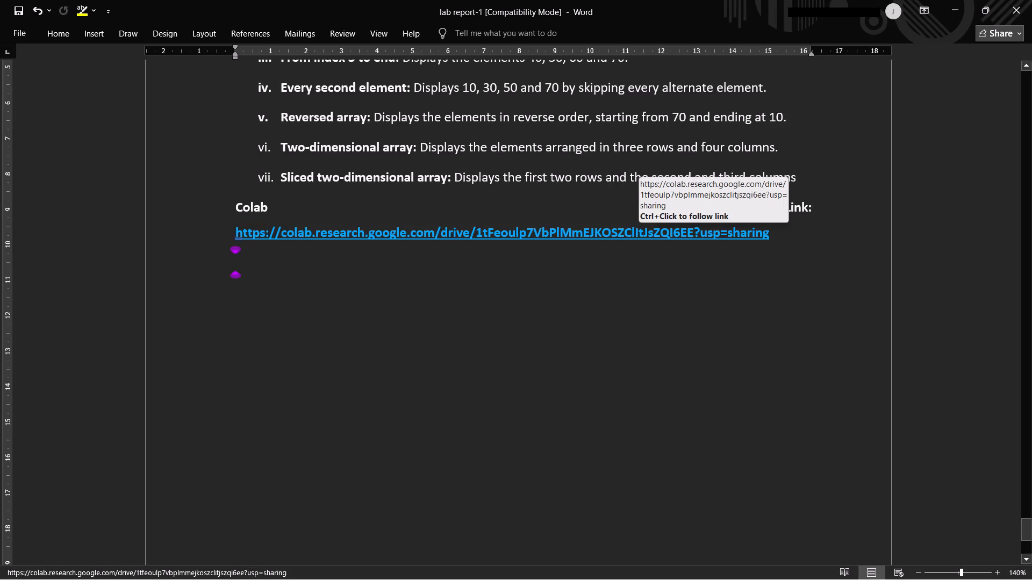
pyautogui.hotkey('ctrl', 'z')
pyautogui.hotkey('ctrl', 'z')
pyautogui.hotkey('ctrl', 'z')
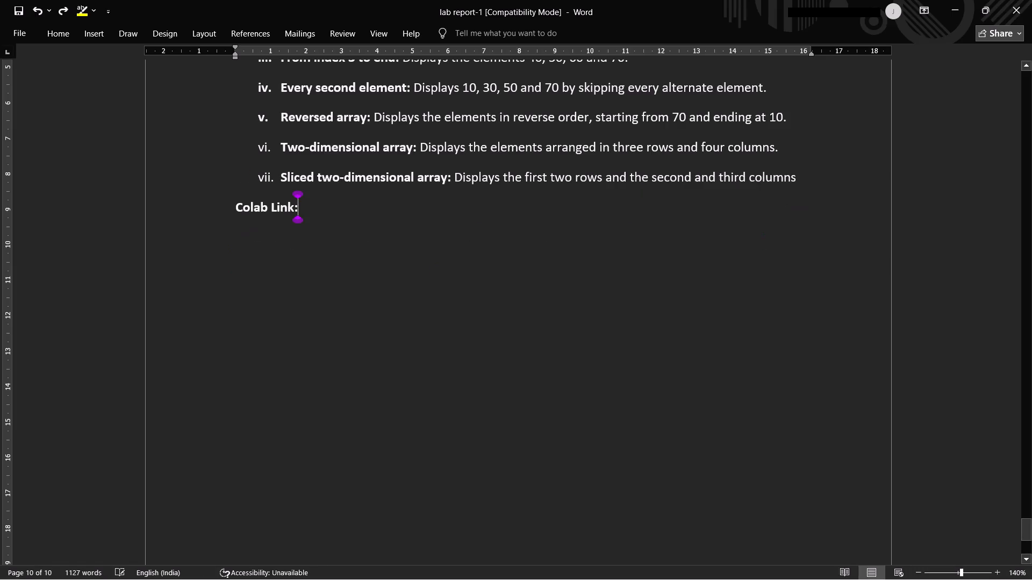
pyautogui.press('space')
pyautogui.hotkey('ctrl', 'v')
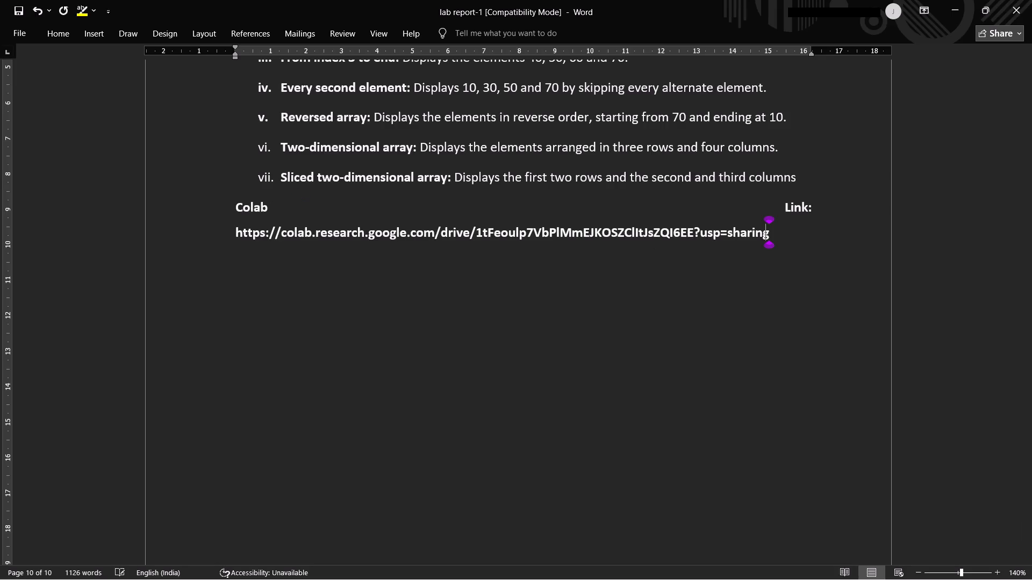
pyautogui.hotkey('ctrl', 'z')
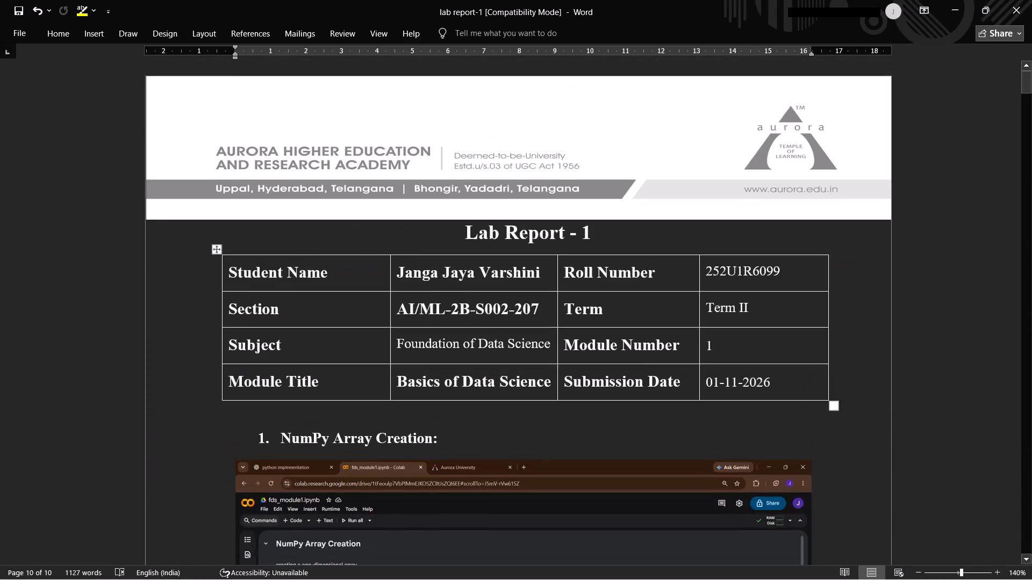
pyautogui.scroll(-20, 773, 358)
pyautogui.scroll(-4, 773, 358)
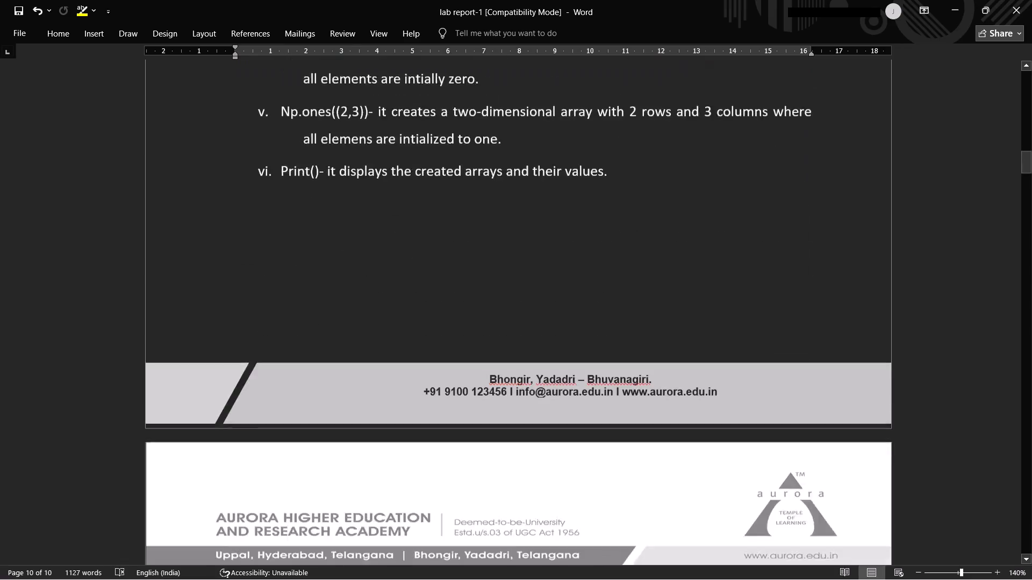
pyautogui.scroll(-15, 773, 358)
pyautogui.scroll(4, 773, 358)
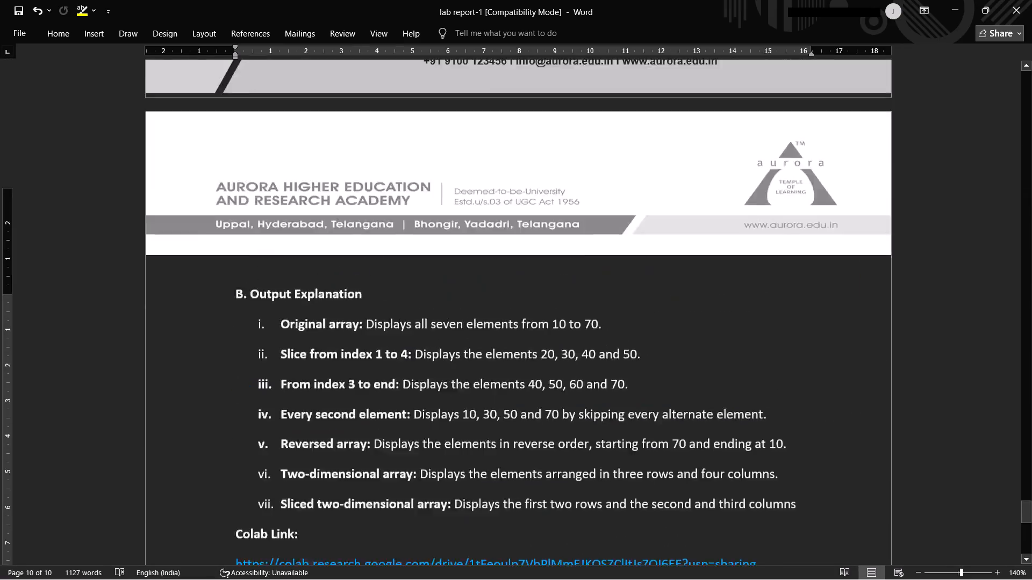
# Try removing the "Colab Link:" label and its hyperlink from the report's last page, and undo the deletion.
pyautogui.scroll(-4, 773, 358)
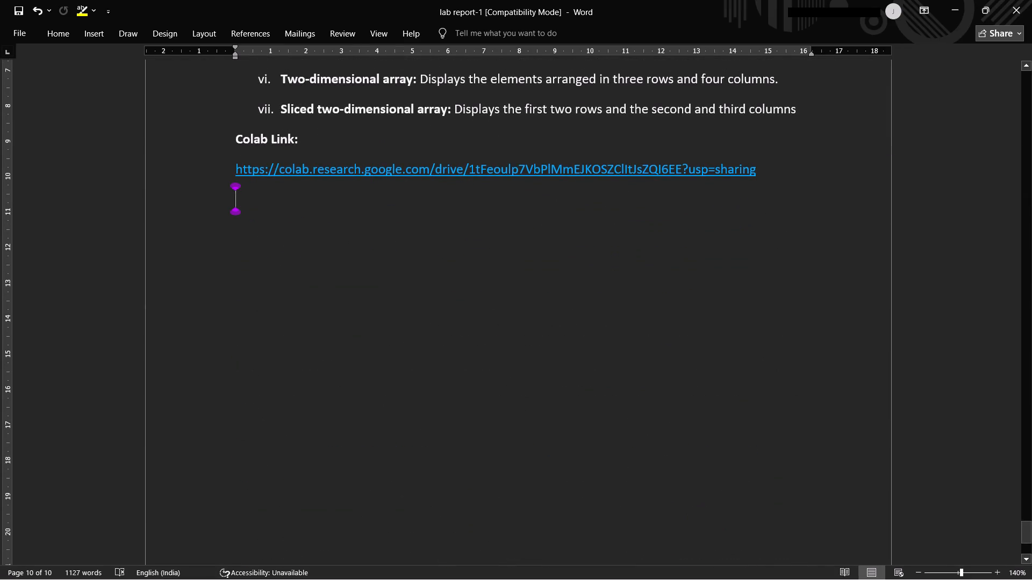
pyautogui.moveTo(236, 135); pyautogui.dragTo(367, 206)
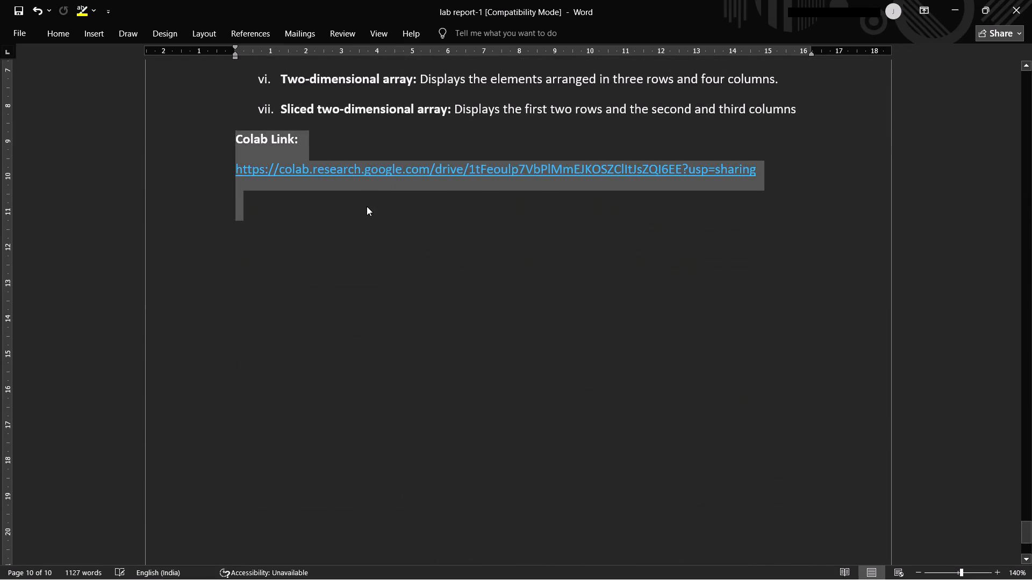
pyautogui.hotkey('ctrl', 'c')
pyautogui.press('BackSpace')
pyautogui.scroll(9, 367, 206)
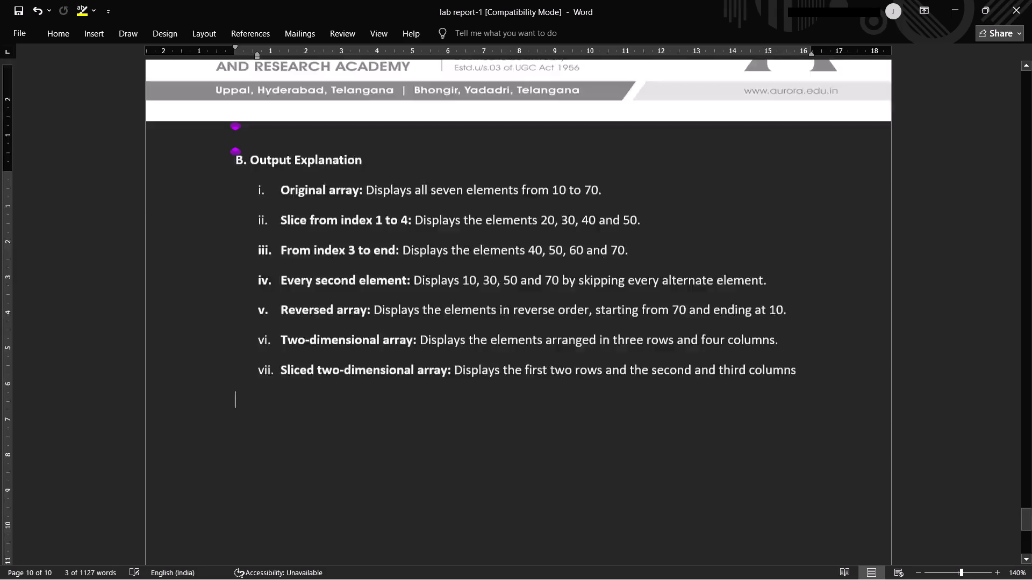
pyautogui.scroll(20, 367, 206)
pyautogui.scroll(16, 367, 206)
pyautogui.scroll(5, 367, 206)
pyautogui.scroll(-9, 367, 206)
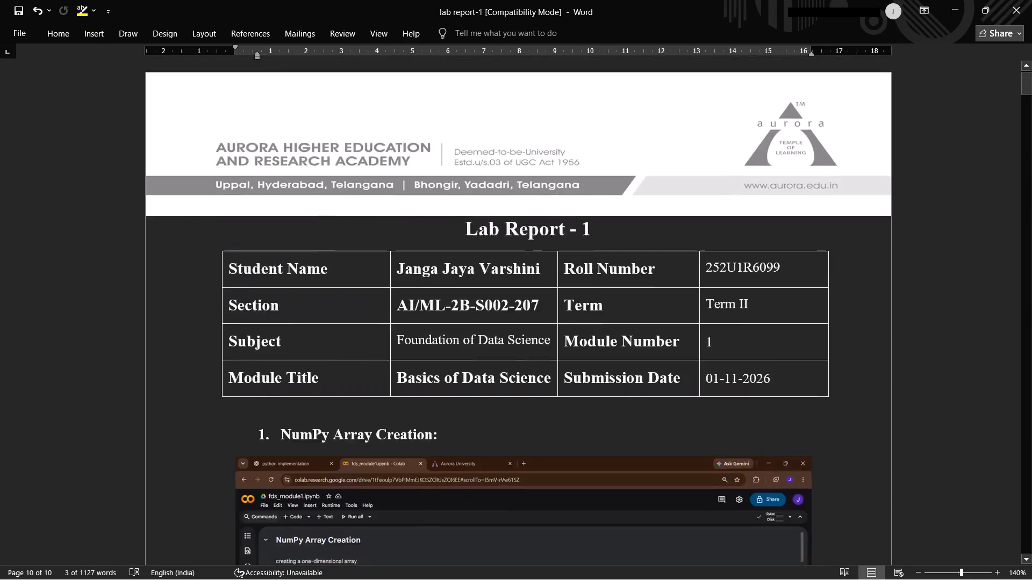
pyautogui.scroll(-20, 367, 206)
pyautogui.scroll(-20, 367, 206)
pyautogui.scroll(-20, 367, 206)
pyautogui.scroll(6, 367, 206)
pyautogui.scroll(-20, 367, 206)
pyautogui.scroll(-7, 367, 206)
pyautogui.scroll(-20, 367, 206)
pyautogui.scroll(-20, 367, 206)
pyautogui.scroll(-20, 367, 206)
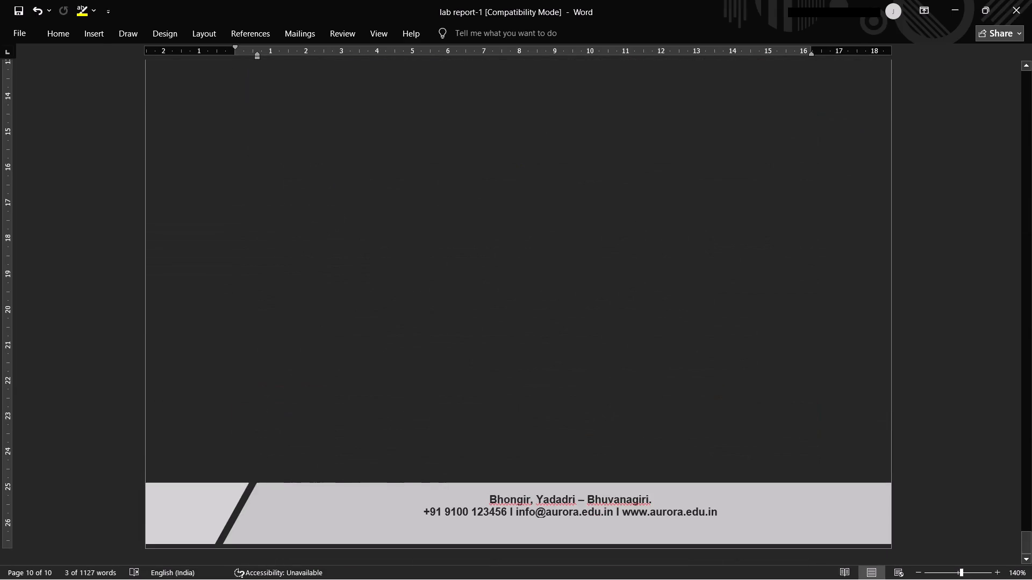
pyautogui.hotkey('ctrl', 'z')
# Save the FDS lab report document with the Colab link in place.
pyautogui.scroll(11, 367, 206)
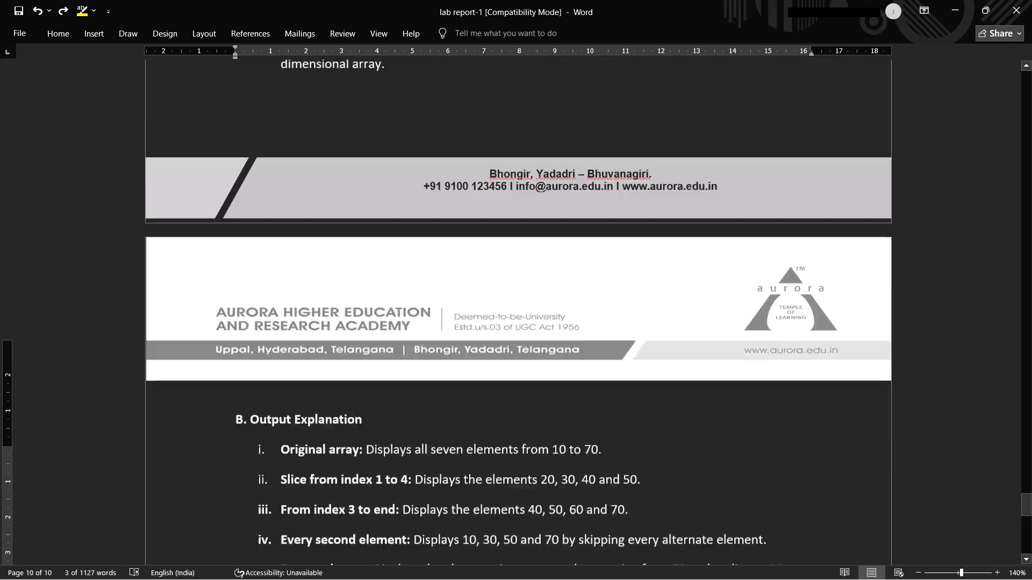
pyautogui.scroll(15, 367, 206)
pyautogui.click(13, 27)
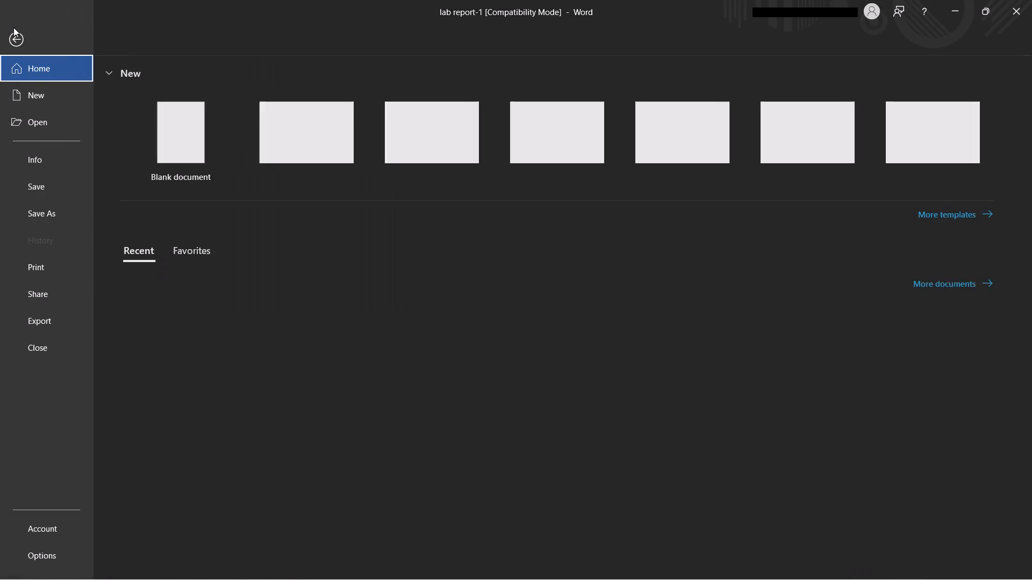
pyautogui.click(11, 42)
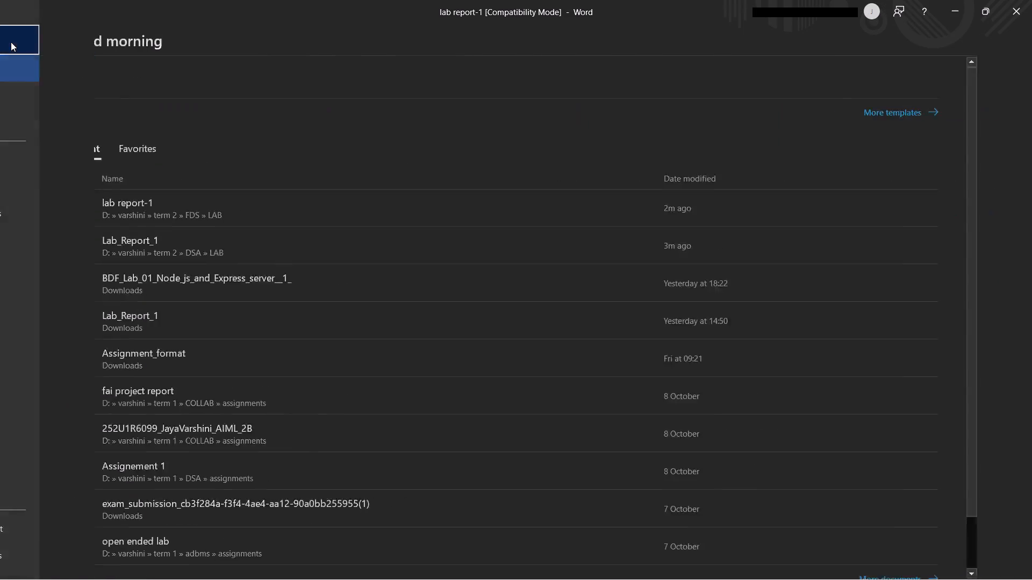
pyautogui.click(25, 5)
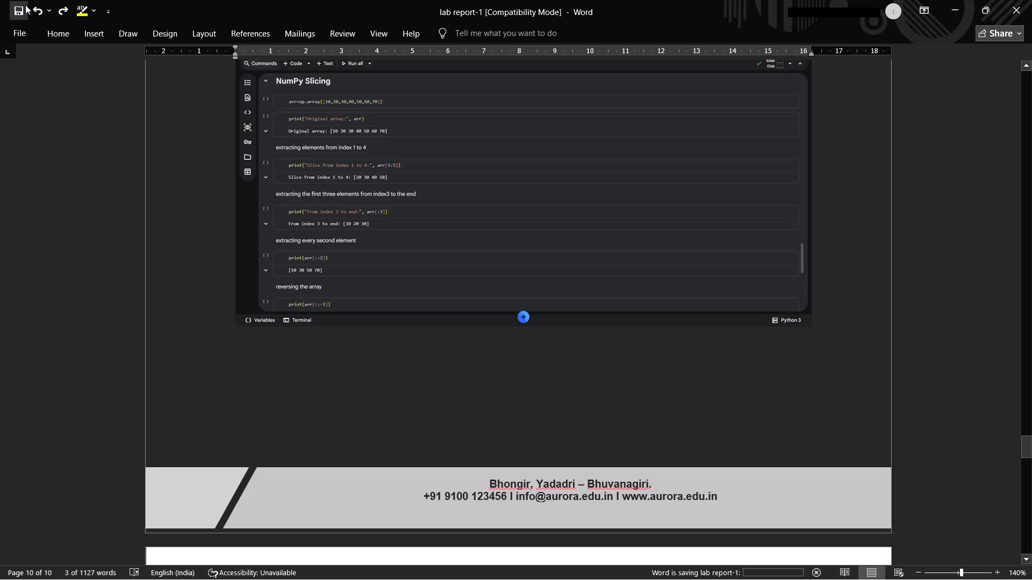
# Save a PDF copy of the report as lab report-1 in the term 2 FDS LAB folder.
pyautogui.click(14, 33)
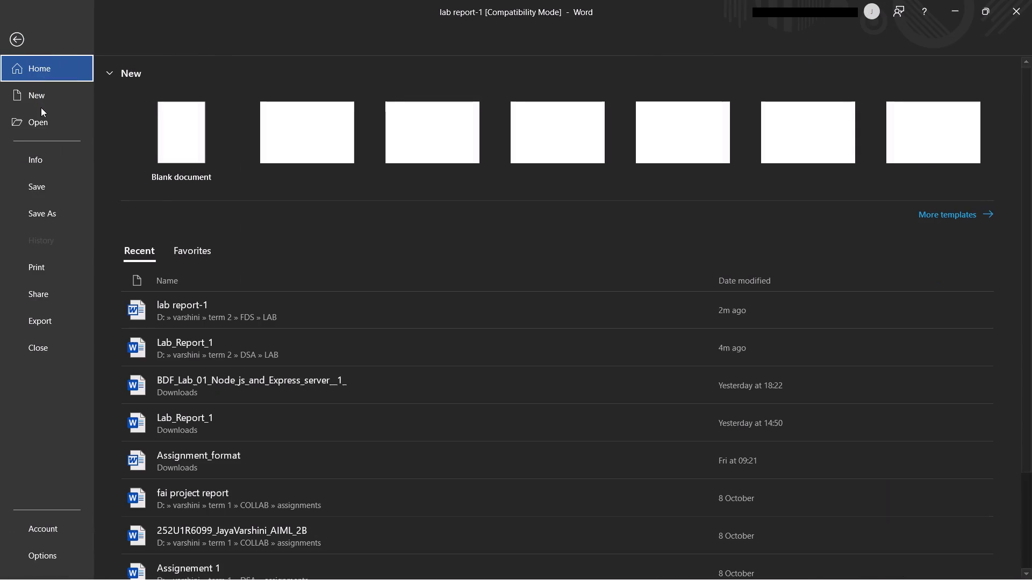
pyautogui.click(49, 211)
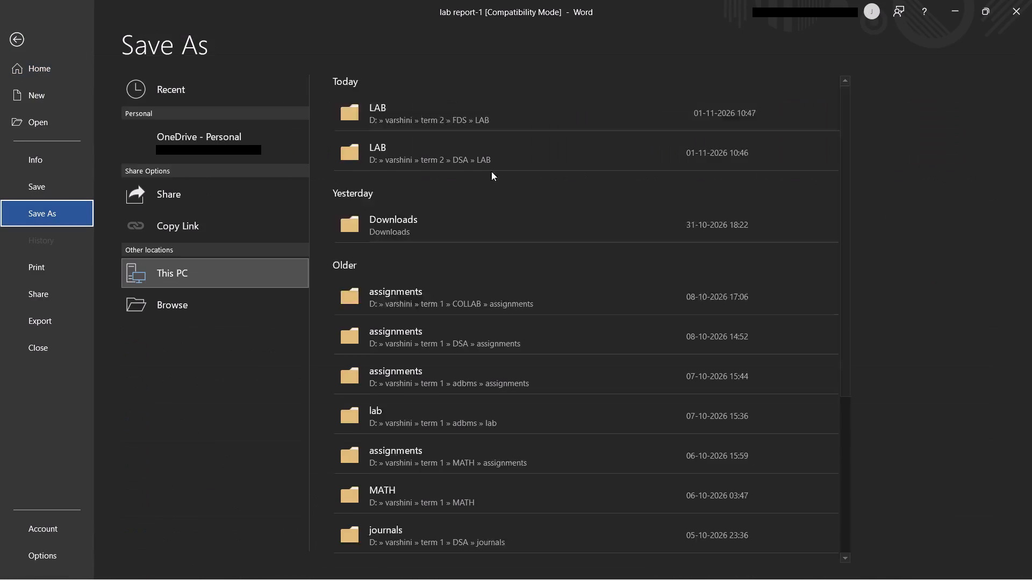
pyautogui.doubleClick(471, 154)
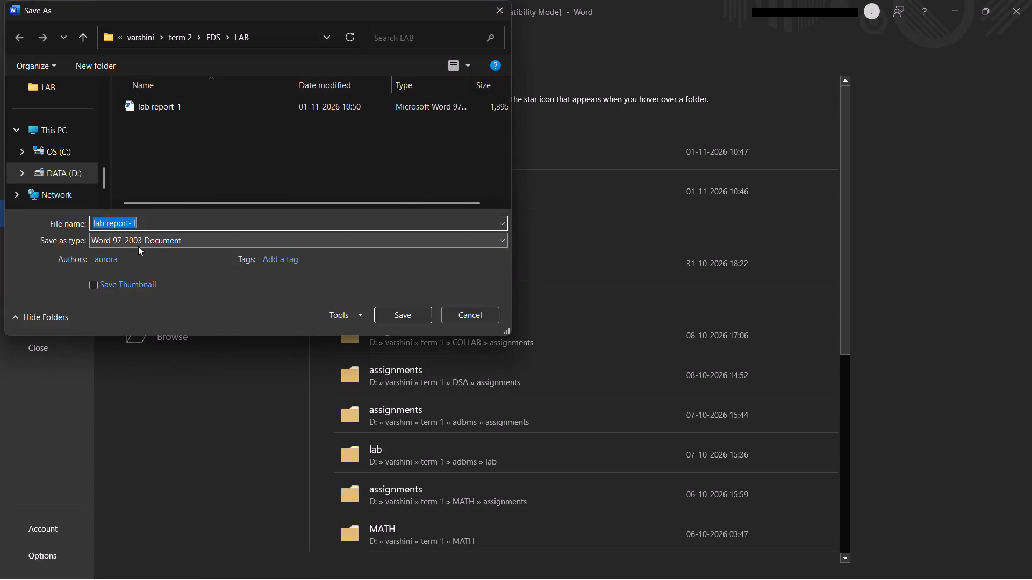
pyautogui.click(138, 247)
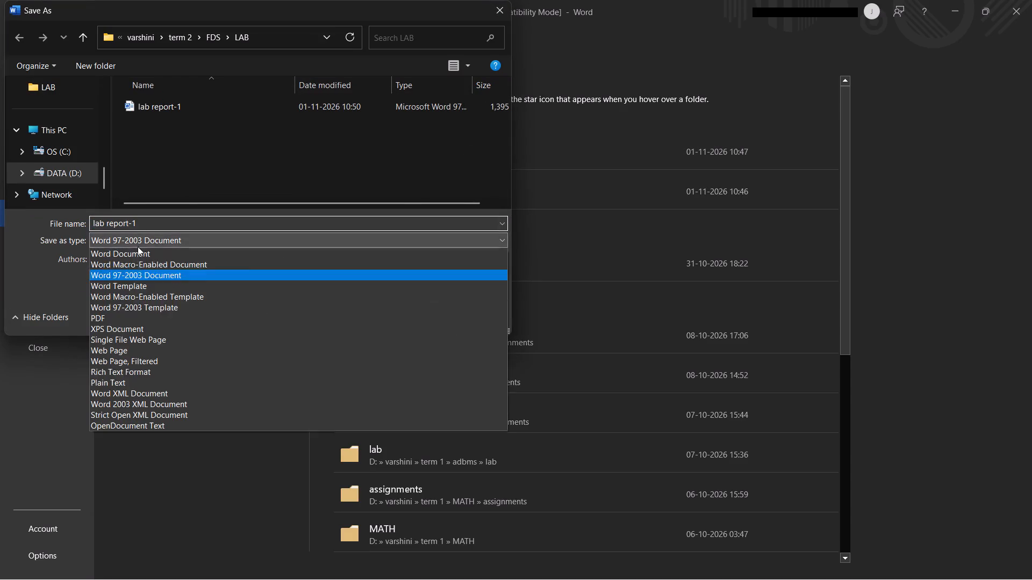
pyautogui.click(118, 318)
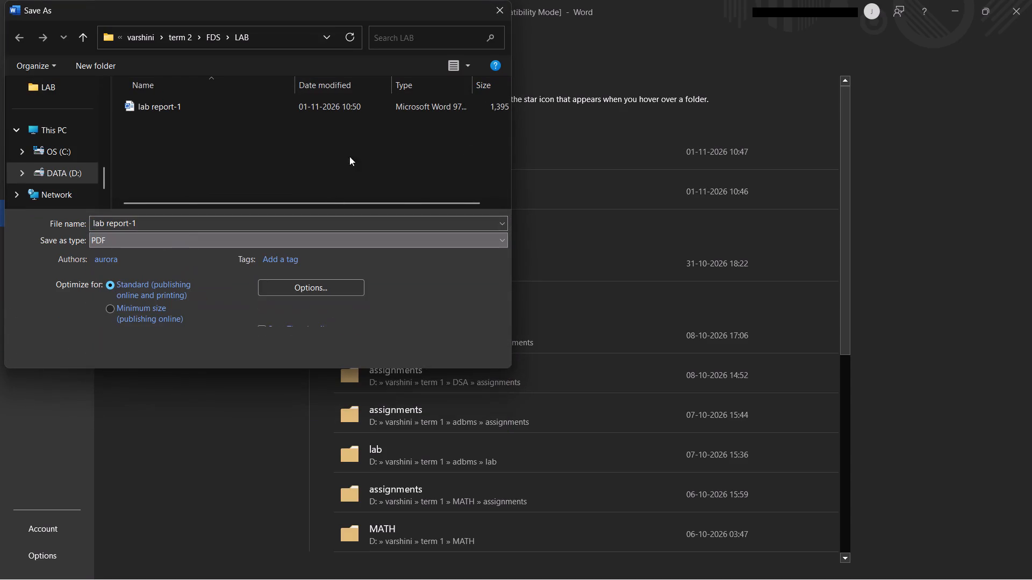
pyautogui.click(414, 349)
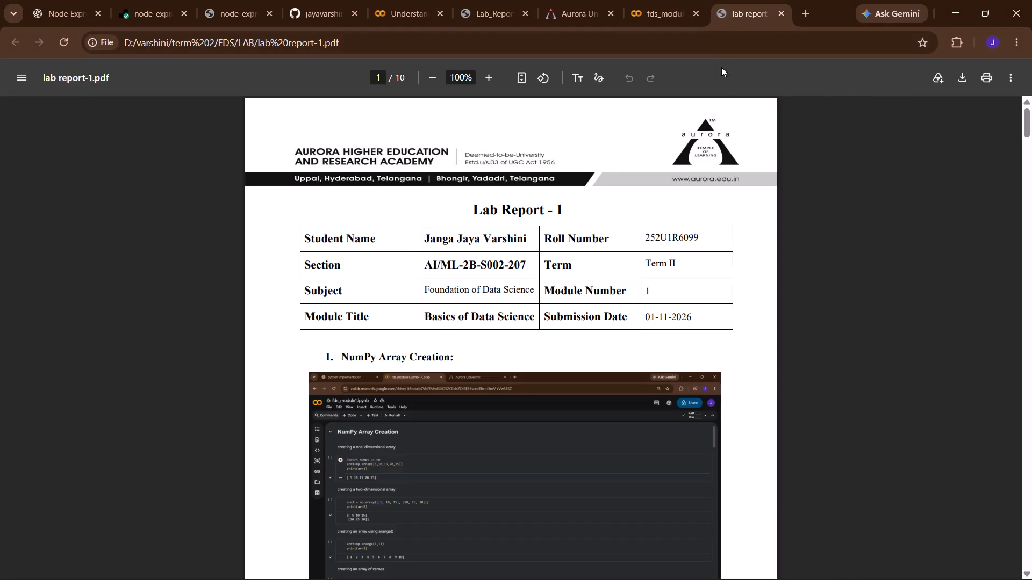
# Skim through the exported lab report-1.pdf in the browser and close it.
pyautogui.scroll(-20, 697, 352)
pyautogui.scroll(-7, 697, 352)
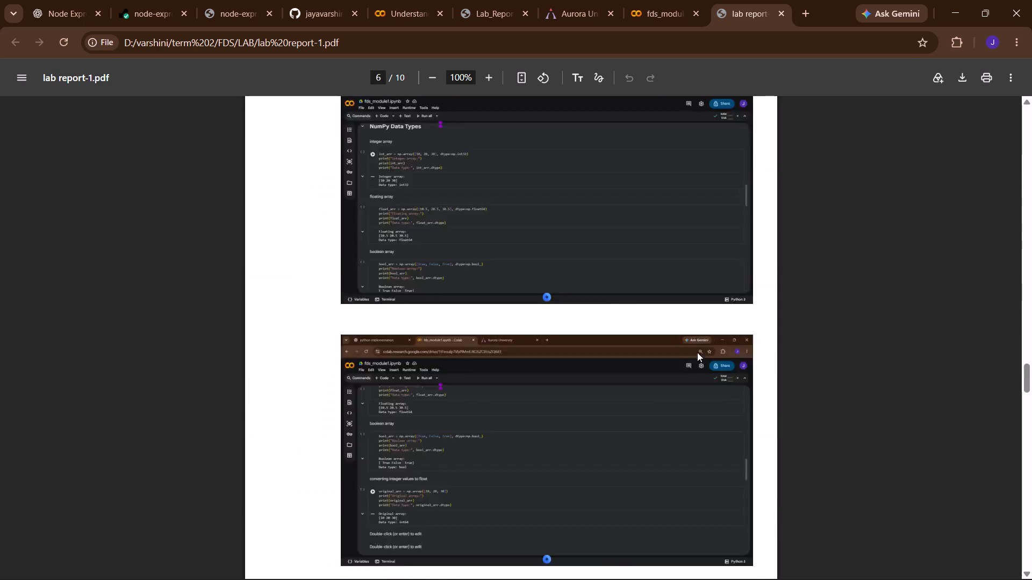
pyautogui.scroll(-13, 697, 352)
pyautogui.scroll(8, 697, 352)
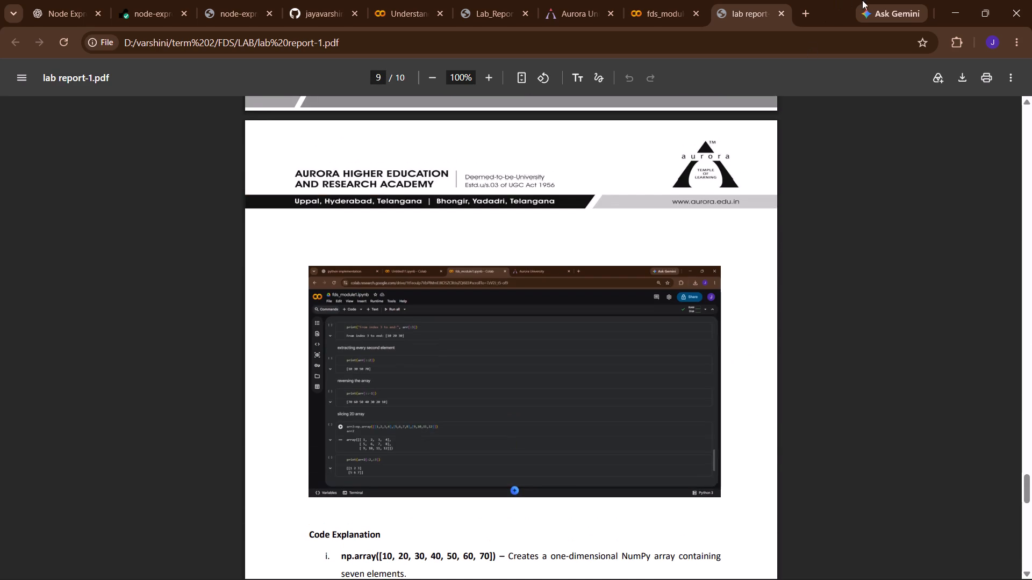
pyautogui.click(783, 9)
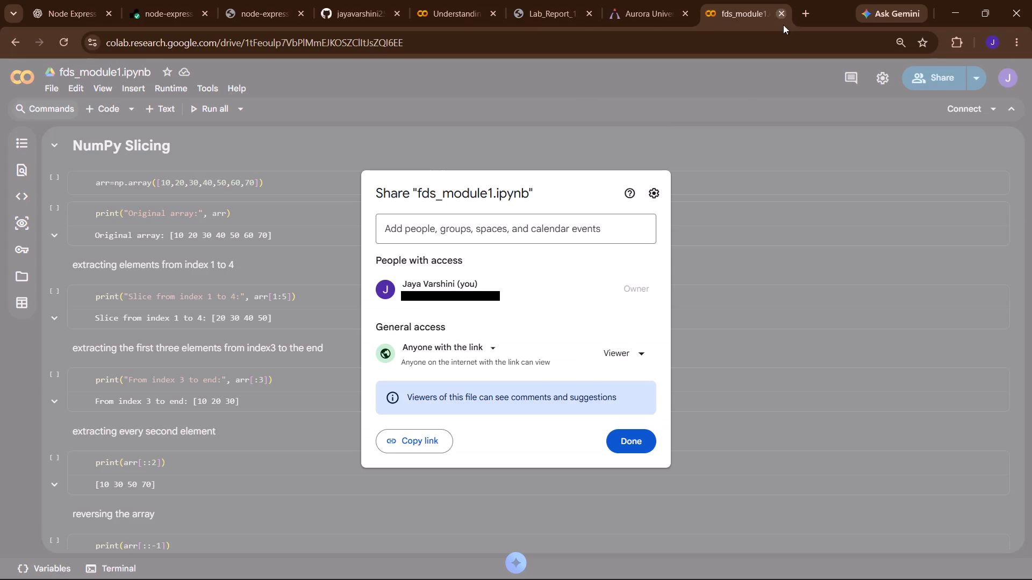
# Switch to the Aurora University portal and close the fds_module1.ipynb and Lab_Report_1.pdf tabs.
pyautogui.click(620, 10)
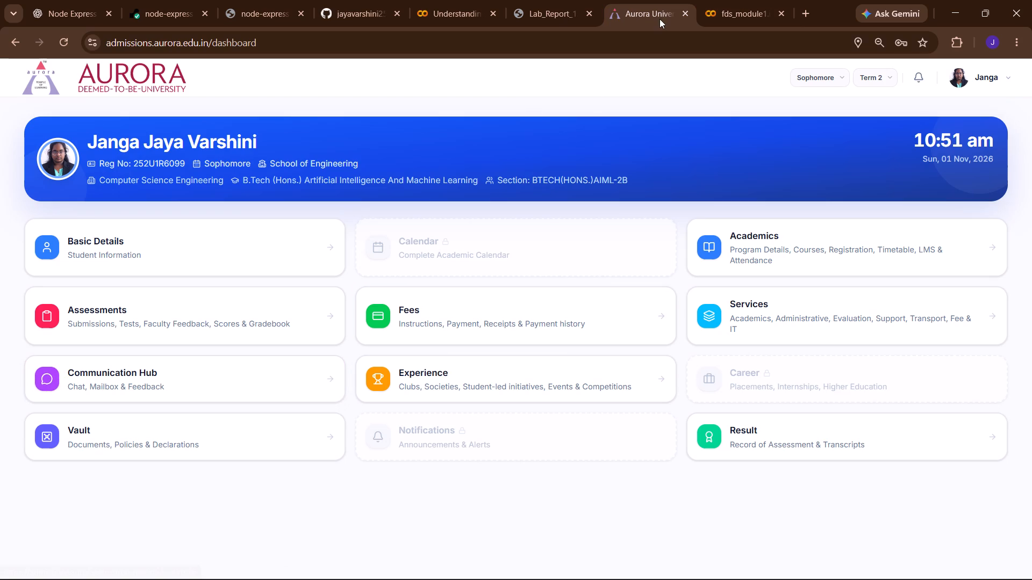
pyautogui.click(782, 16)
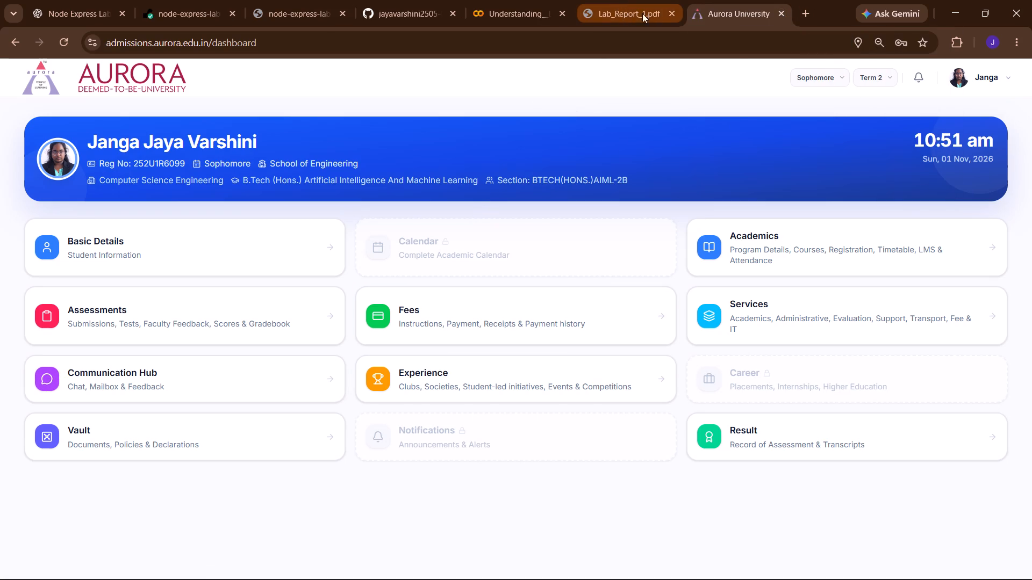
pyautogui.click(673, 10)
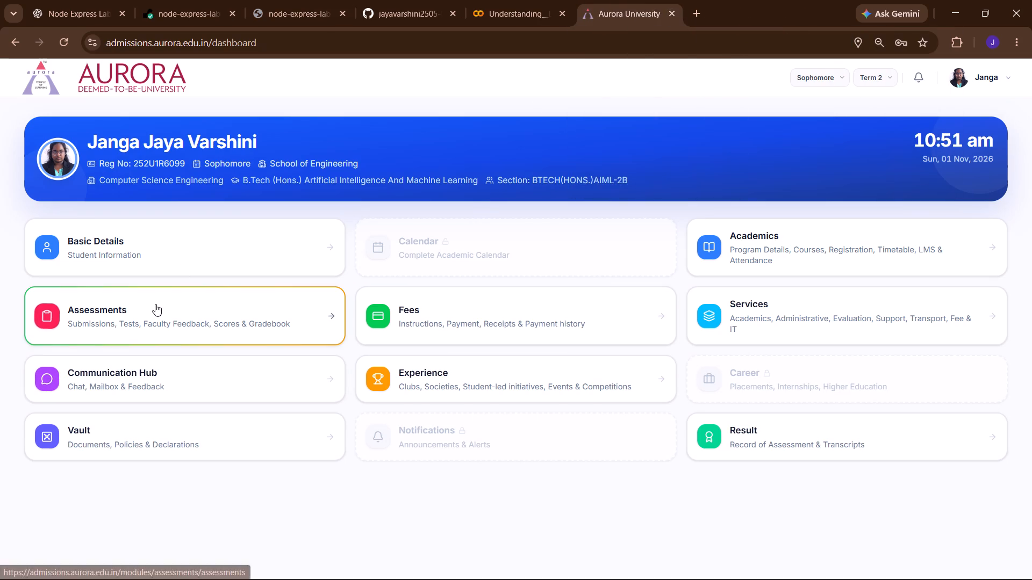
# Upload Lab_Report_1 from the term 2 DSA LAB folder as the Lab Report 1 submission in the Advanced Data Structures assessments.
pyautogui.click(155, 304)
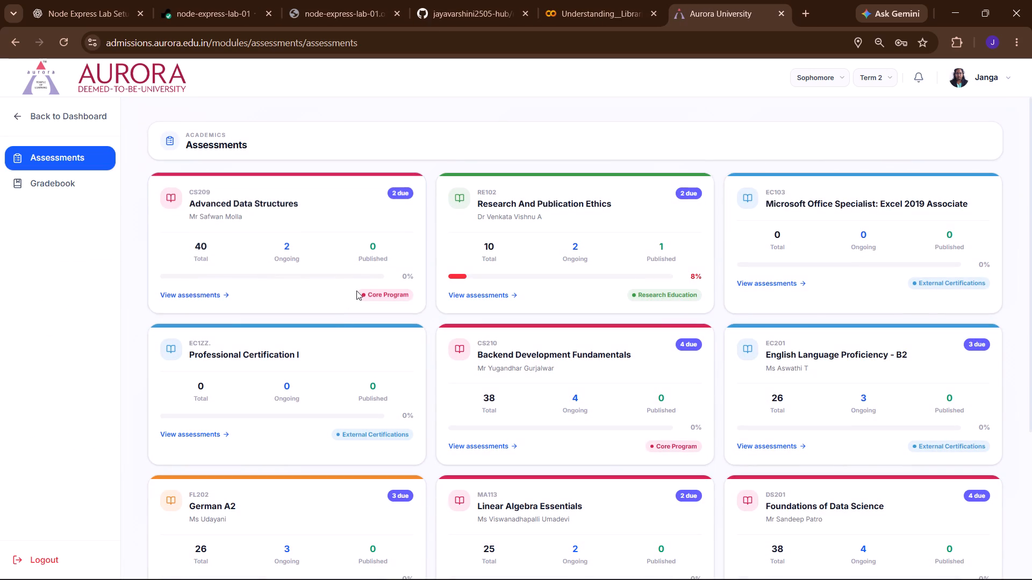
pyautogui.click(335, 249)
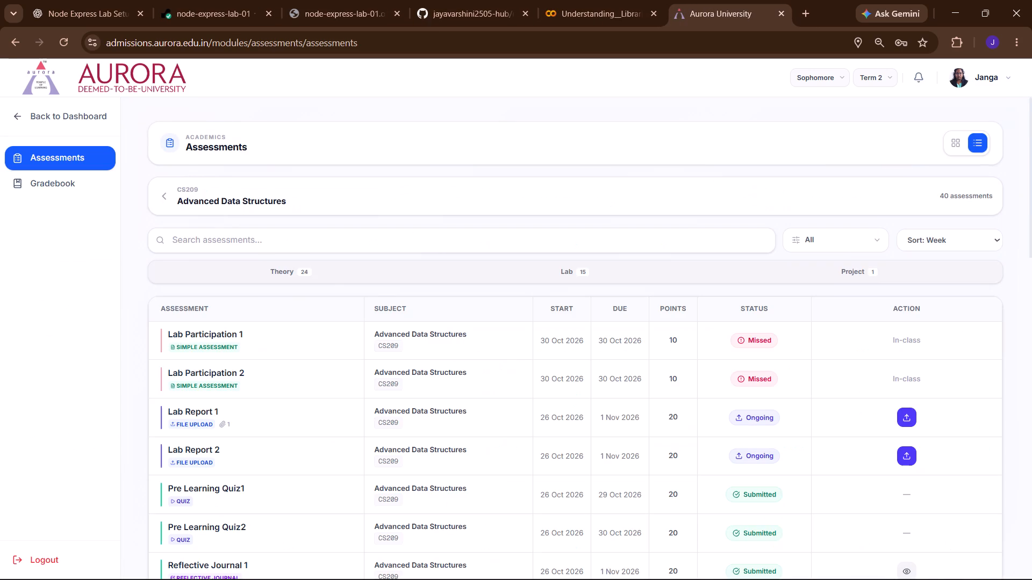
pyautogui.click(910, 421)
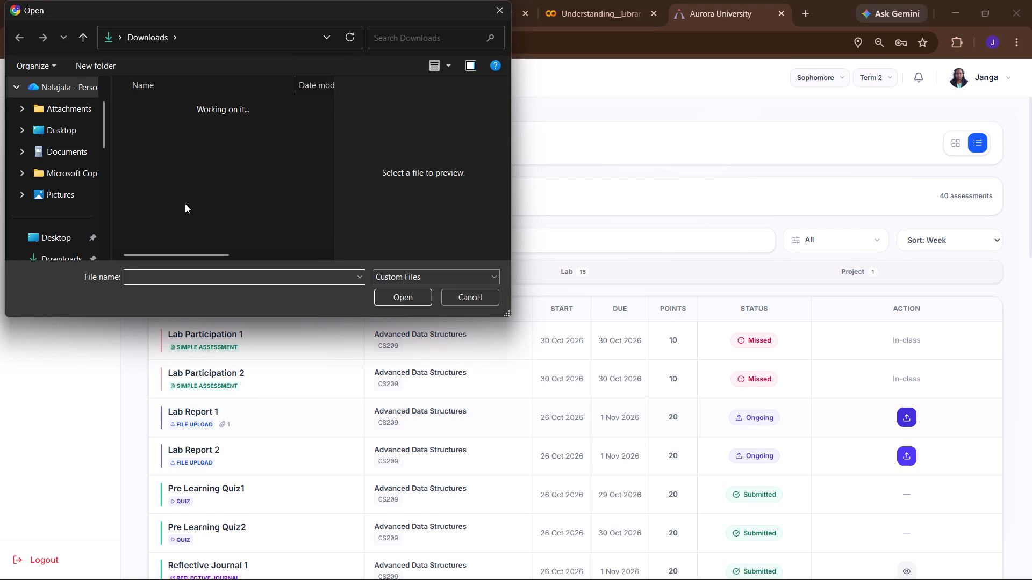
pyautogui.scroll(-1, 52, 189)
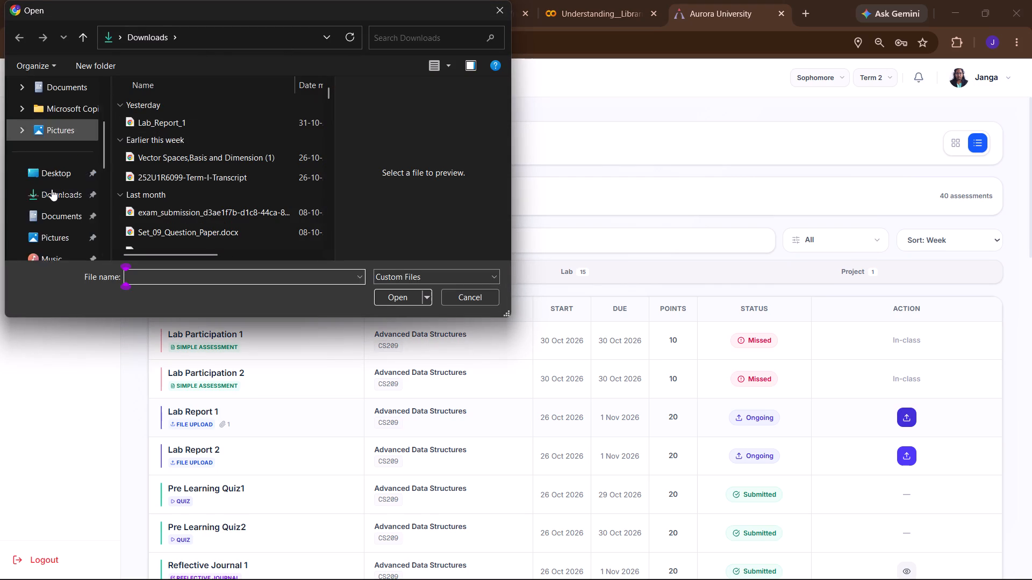
pyautogui.scroll(-3, 52, 189)
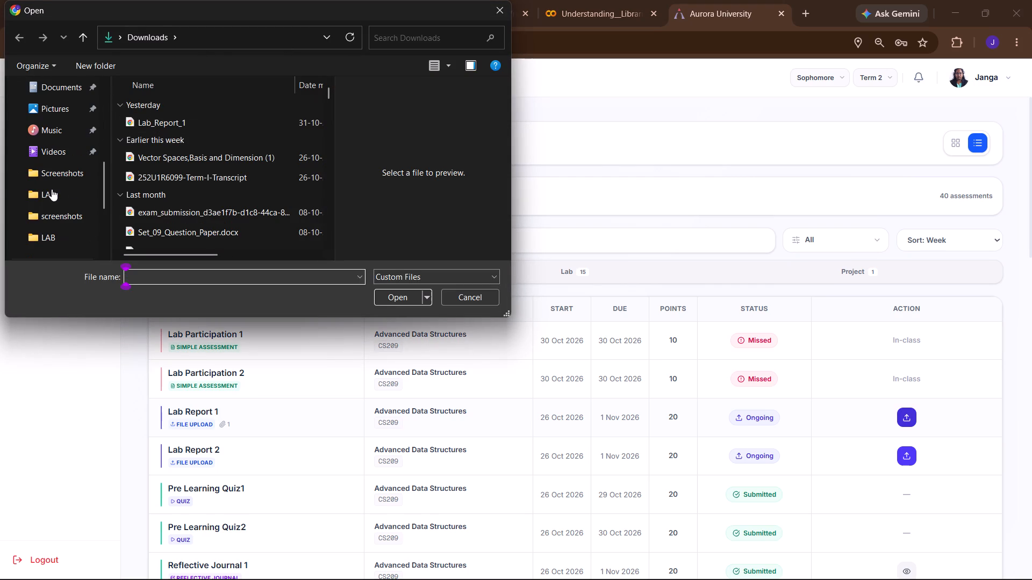
pyautogui.scroll(-1, 52, 189)
pyautogui.doubleClick(52, 199)
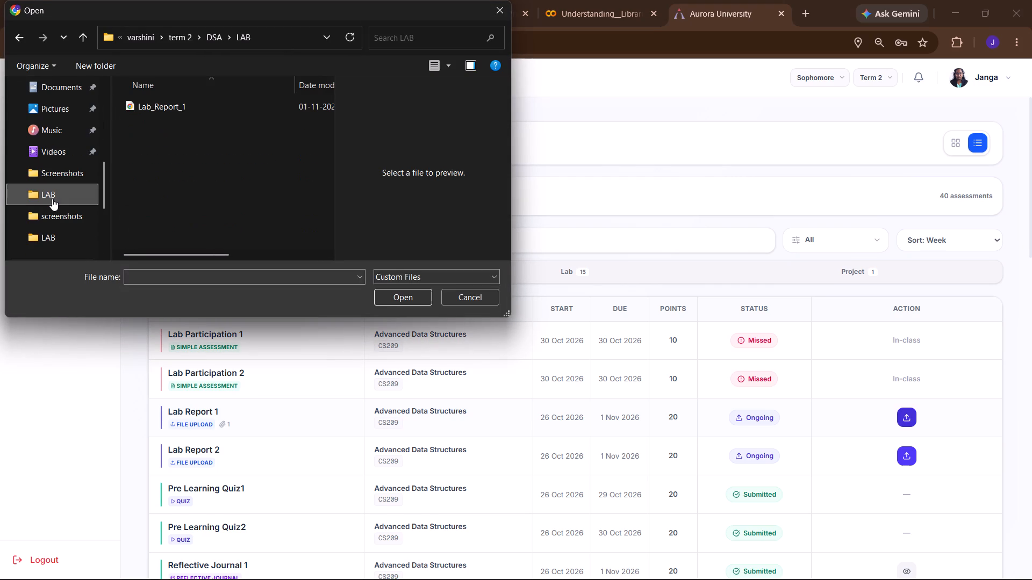
pyautogui.doubleClick(184, 106)
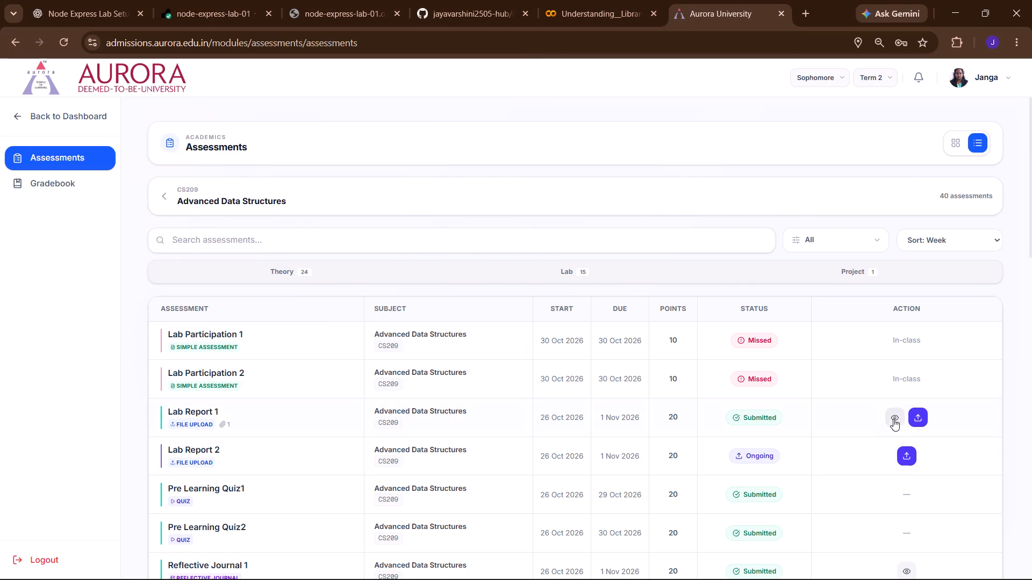
# Open the submitted Lab Report 1 file of Advanced Data Structures, skim through its pages and close it.
pyautogui.scroll(-2, 881, 467)
pyautogui.scroll(6, 881, 467)
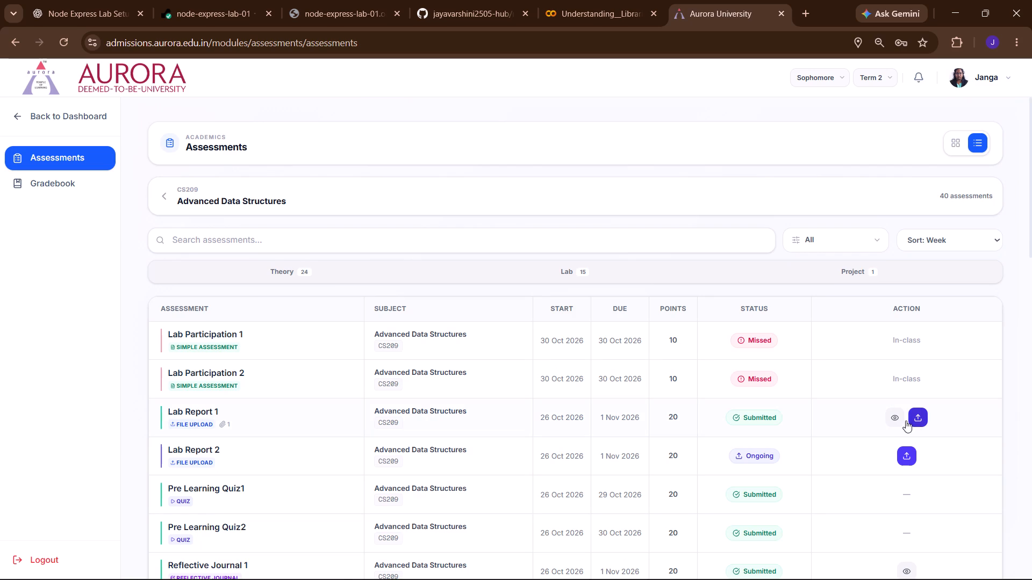
pyautogui.click(891, 418)
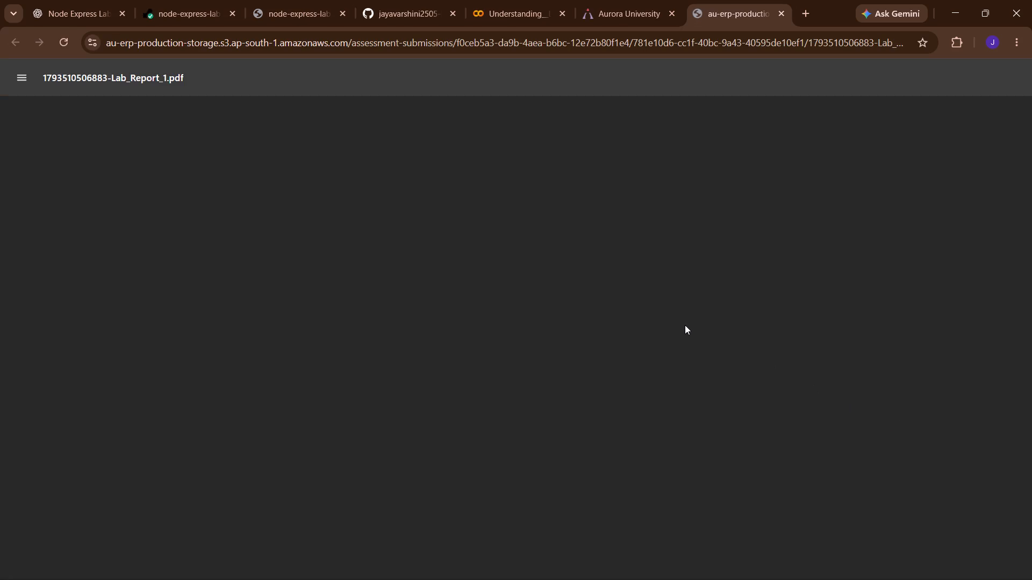
pyautogui.scroll(-9, 685, 325)
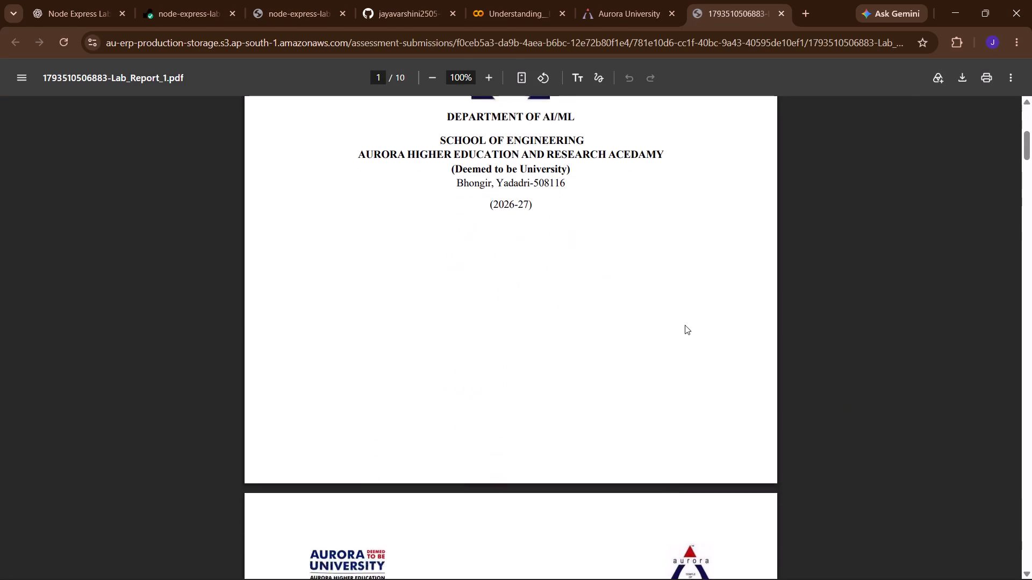
pyautogui.scroll(-5, 685, 325)
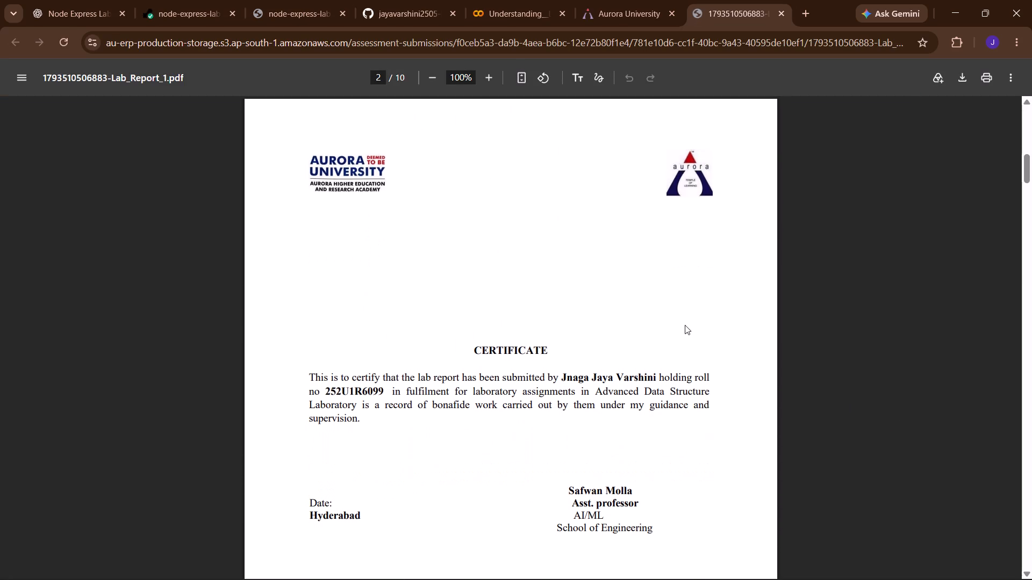
pyautogui.scroll(-1, 685, 325)
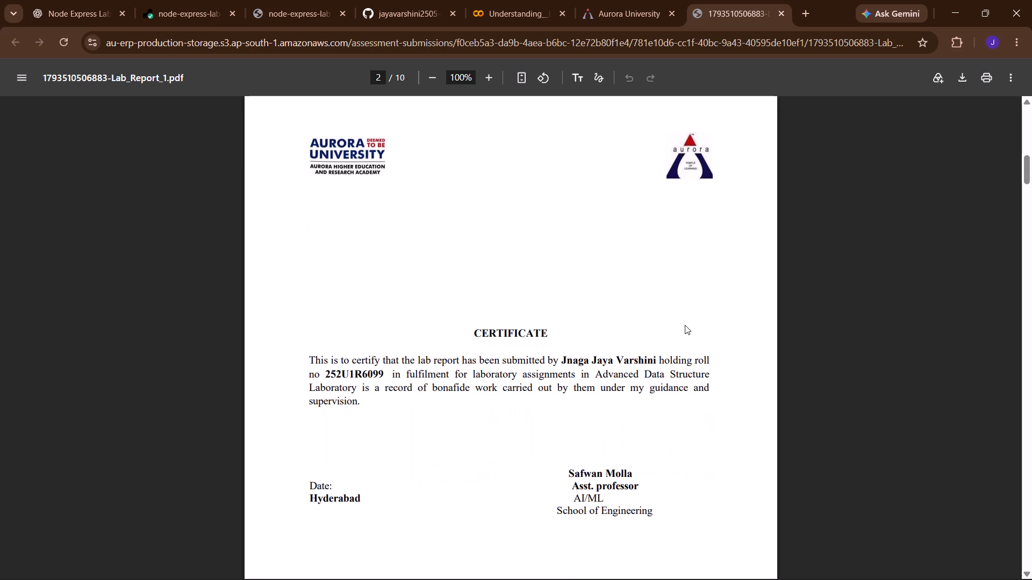
pyautogui.scroll(-2, 685, 325)
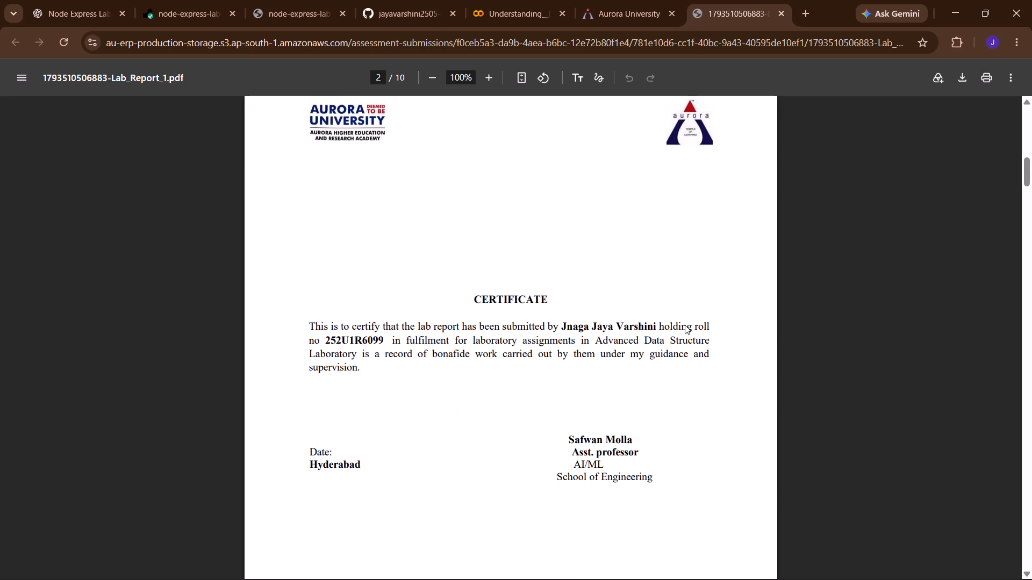
pyautogui.scroll(-7, 685, 325)
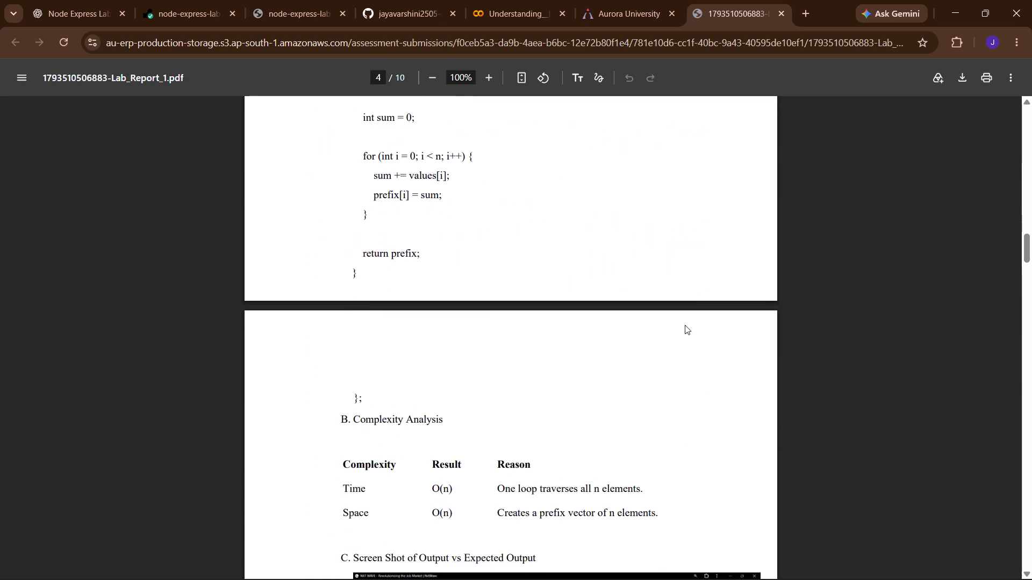
pyautogui.scroll(-12, 685, 325)
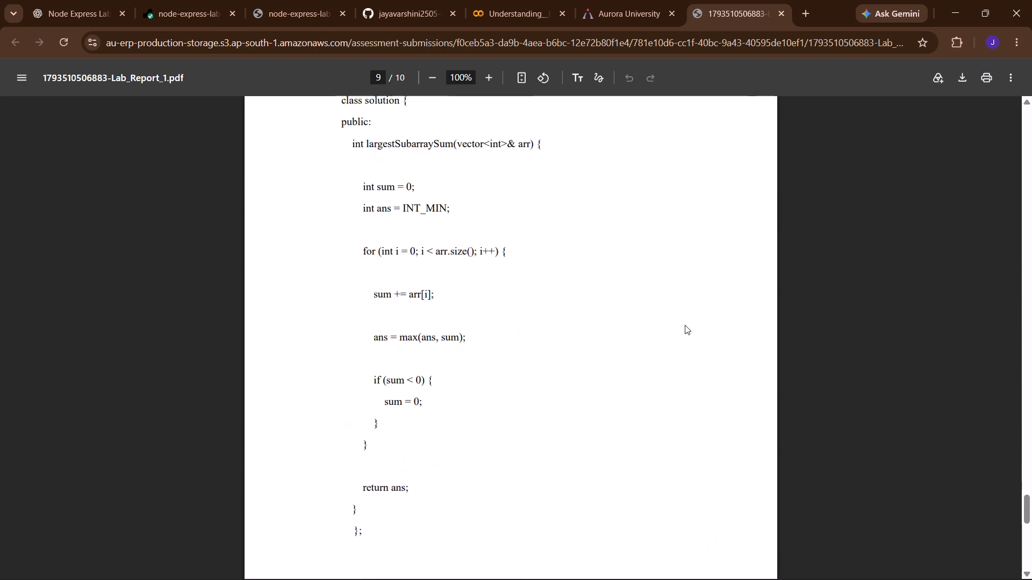
pyautogui.scroll(-5, 685, 325)
pyautogui.scroll(17, 685, 325)
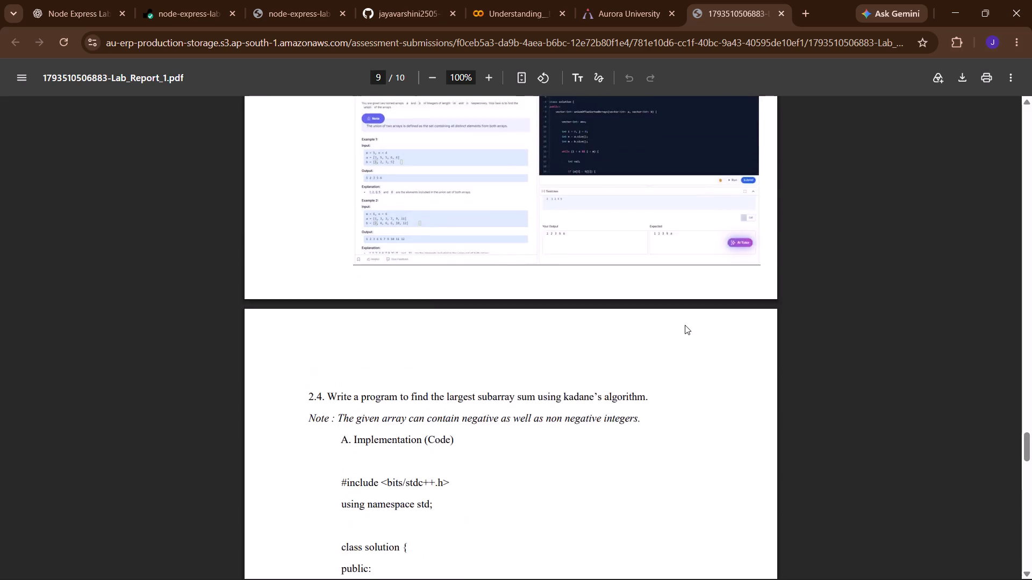
pyautogui.scroll(19, 685, 325)
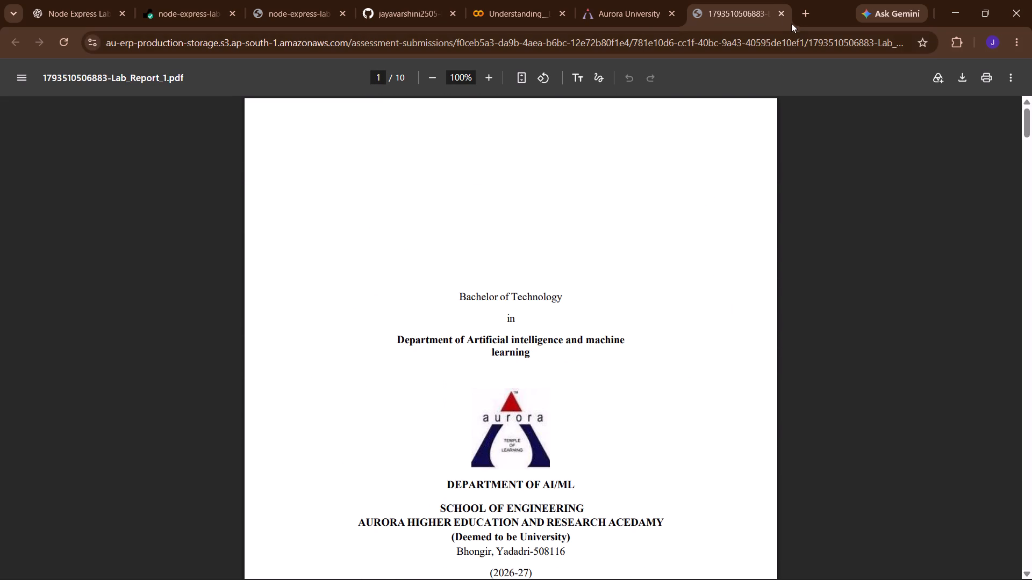
pyautogui.click(779, 11)
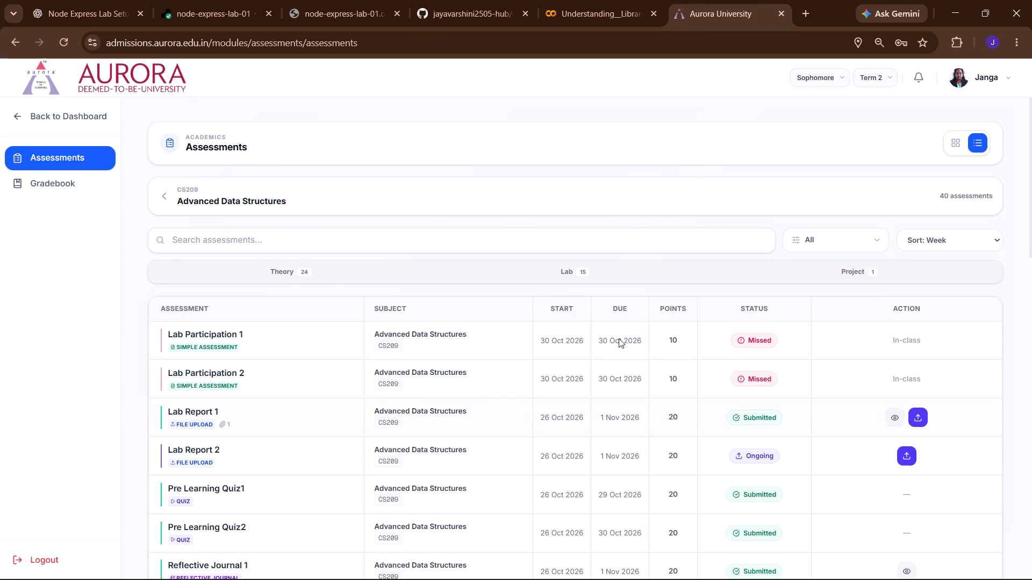
pyautogui.click(750, 0)
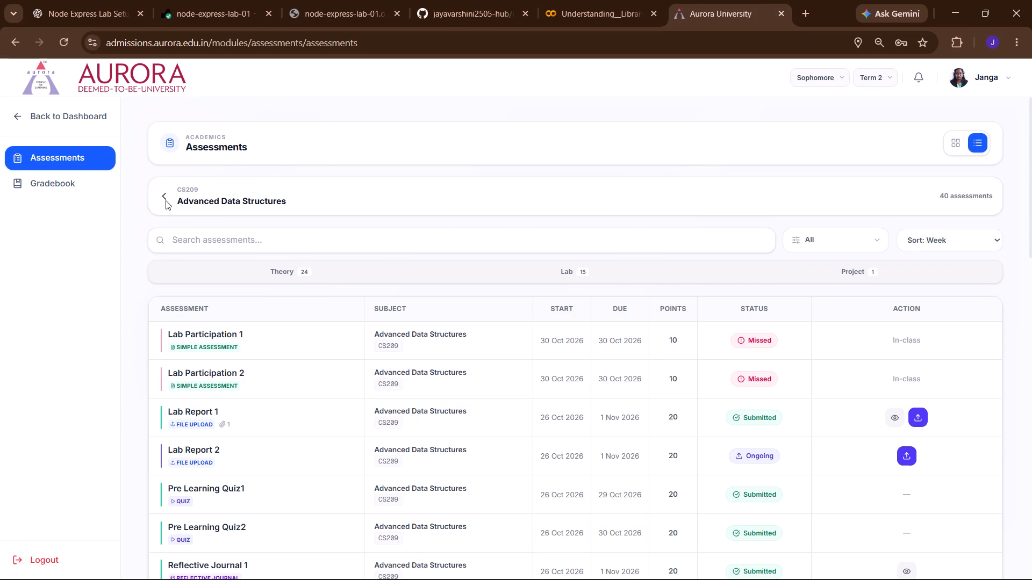
# Return to the subject overview and check the assessment lists of Research And Publication Ethics and Backend Development Fundamentals.
pyautogui.click(166, 200)
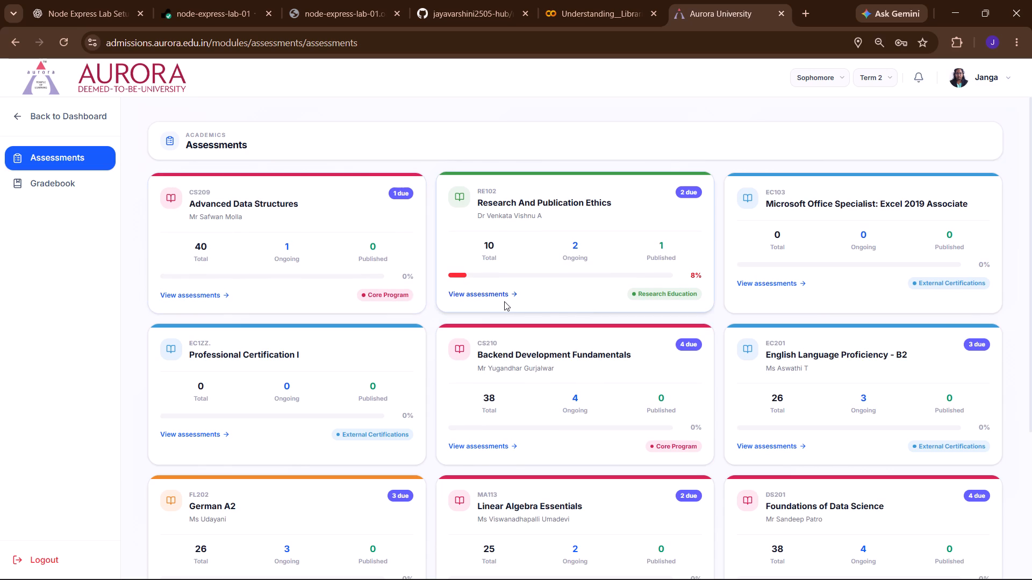
pyautogui.click(492, 295)
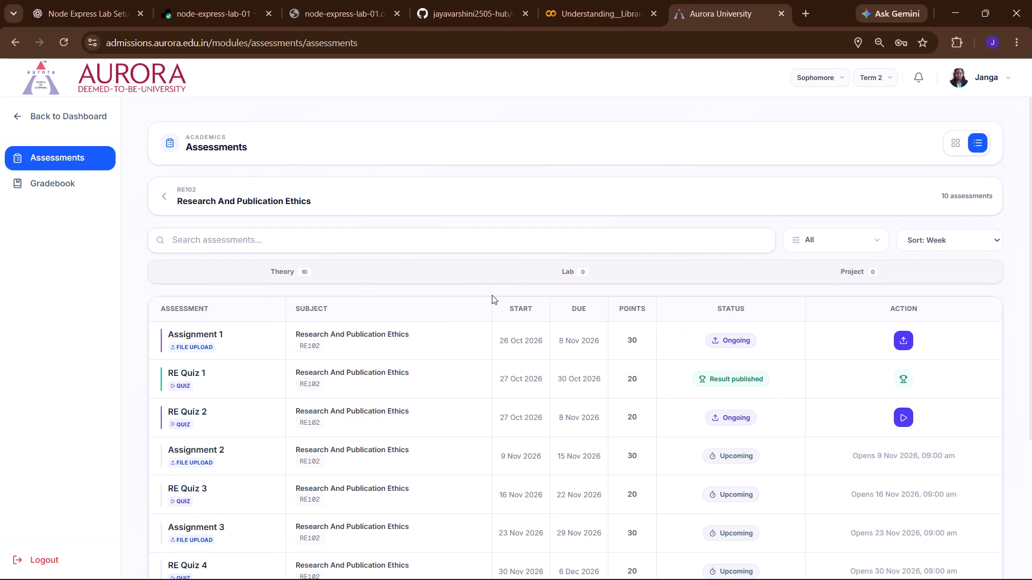
pyautogui.click(164, 197)
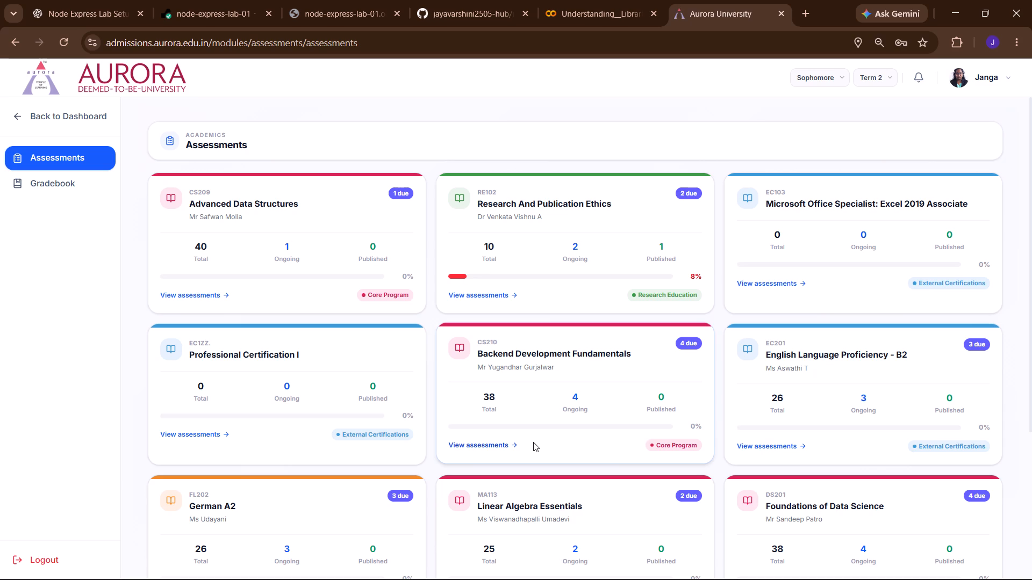
pyautogui.click(489, 444)
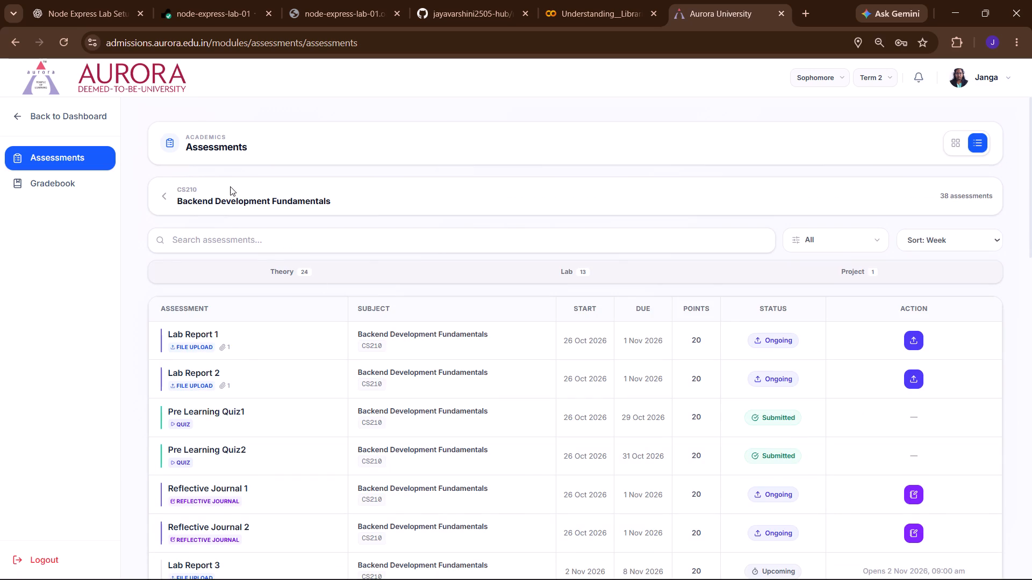
pyautogui.click(166, 192)
# Upload lab report-1 from the term 2 FDS LAB folder as the Lab Report 1 submission in the Foundations of Data Science assessments.
pyautogui.scroll(-1, 654, 398)
pyautogui.scroll(-2, 670, 441)
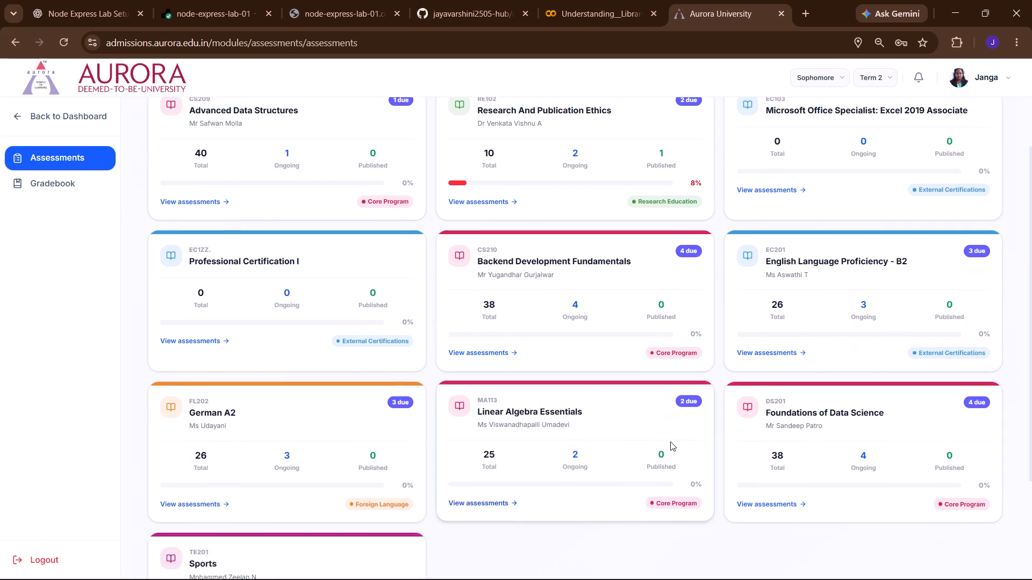
pyautogui.scroll(-2, 670, 441)
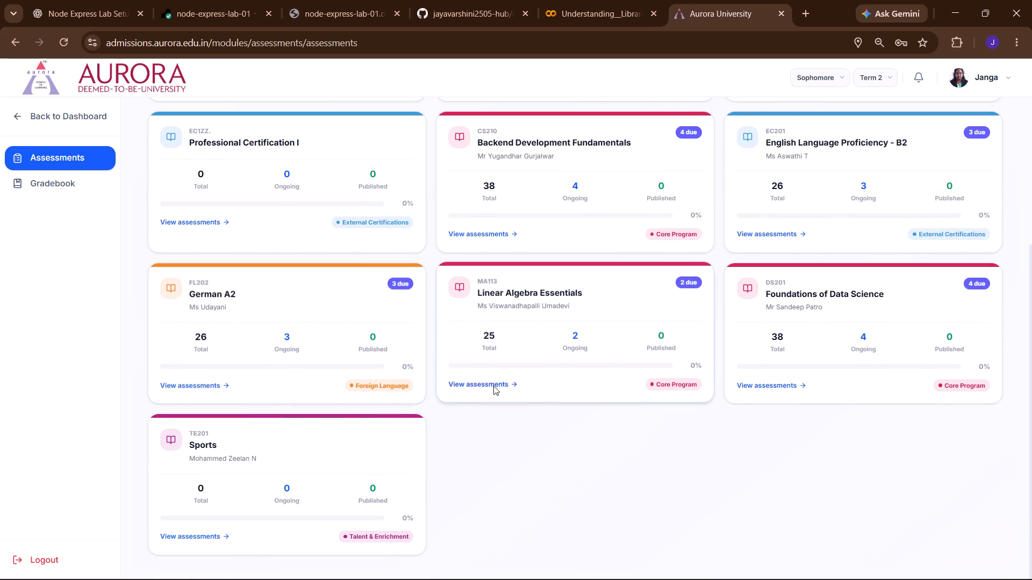
pyautogui.click(778, 389)
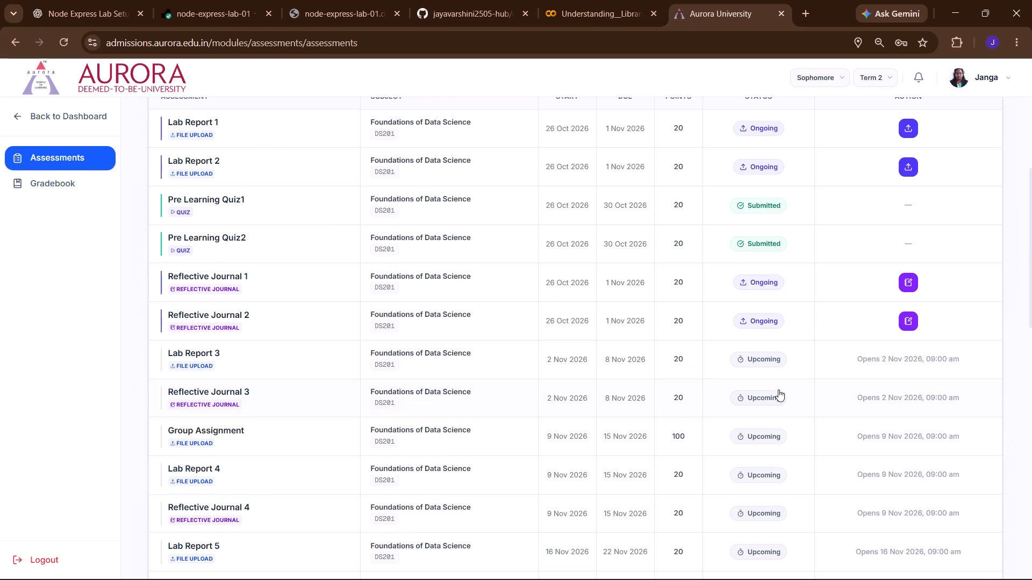
pyautogui.scroll(4, 605, 357)
pyautogui.hscroll(1, 605, 357)
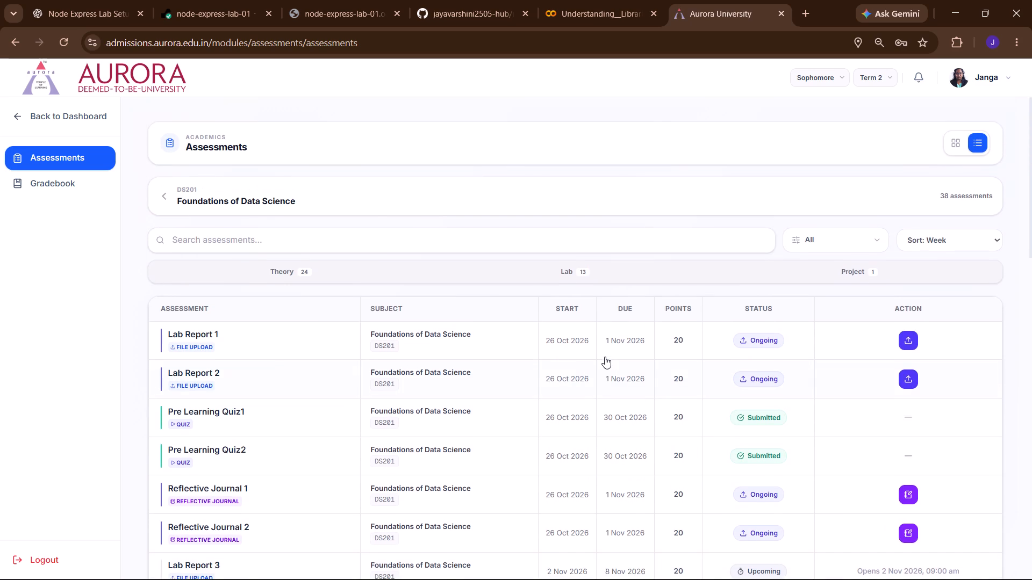
pyautogui.hscroll(1, 605, 357)
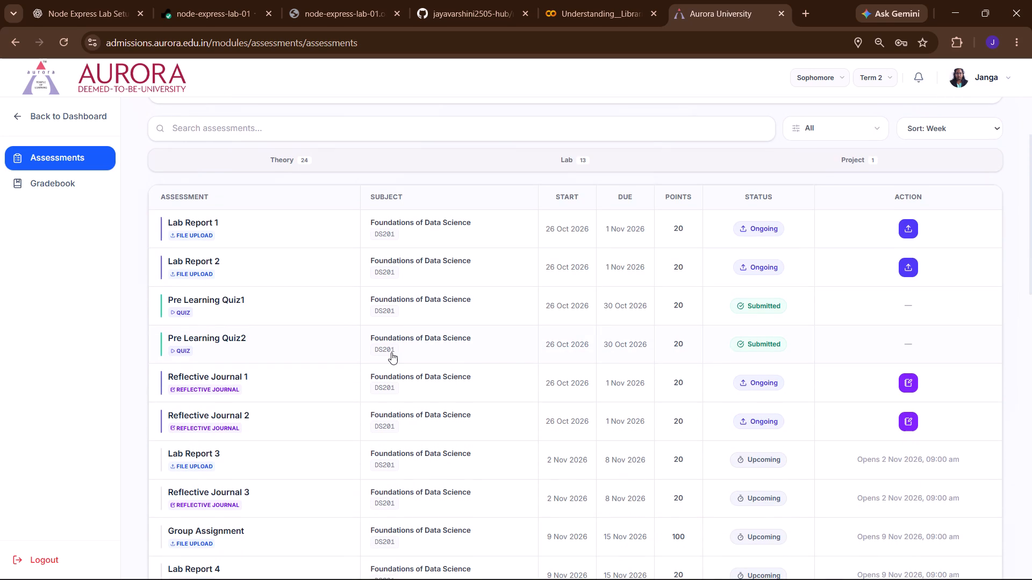
pyautogui.click(913, 231)
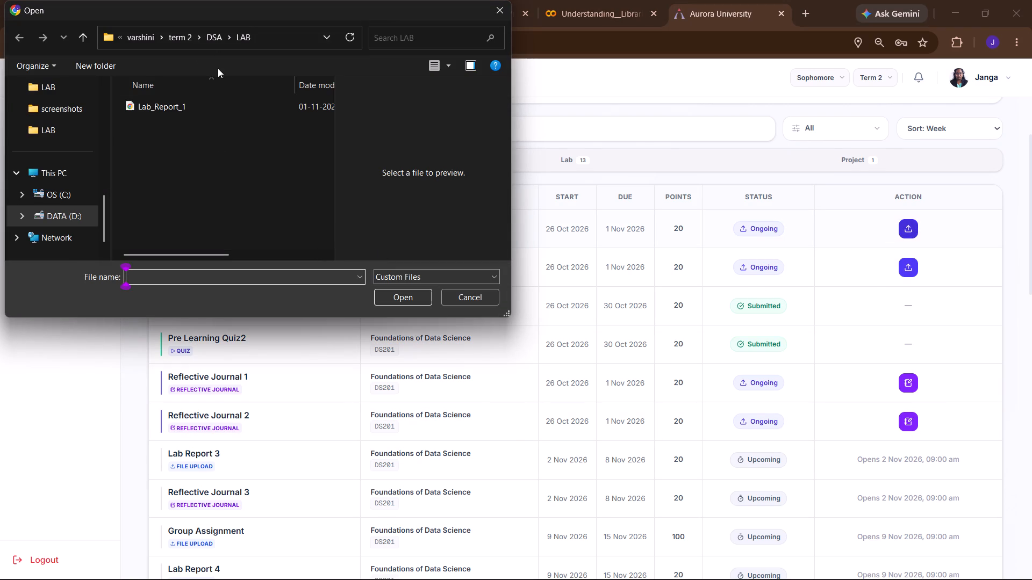
pyautogui.click(188, 42)
pyautogui.doubleClick(173, 150)
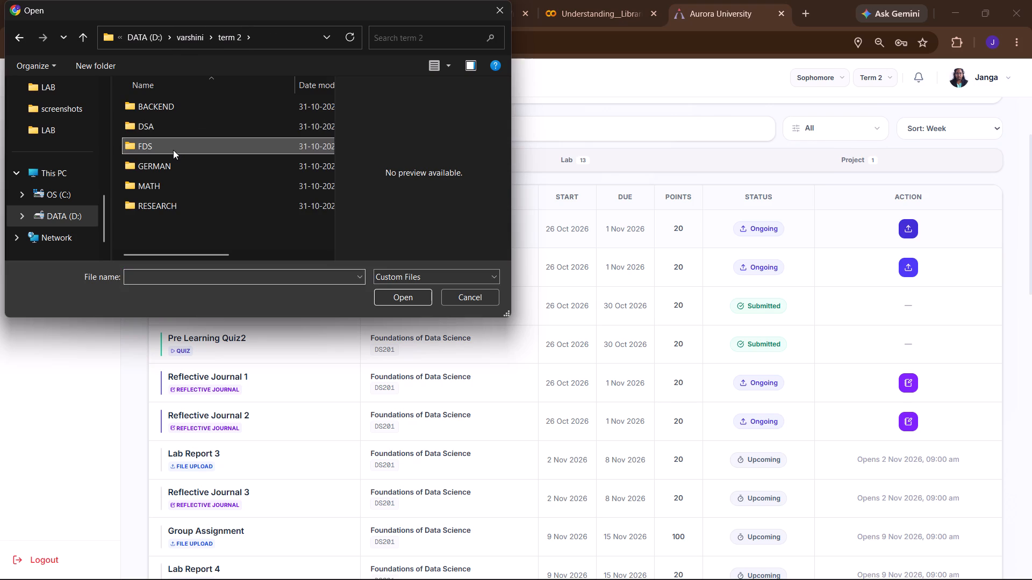
pyautogui.doubleClick(173, 150)
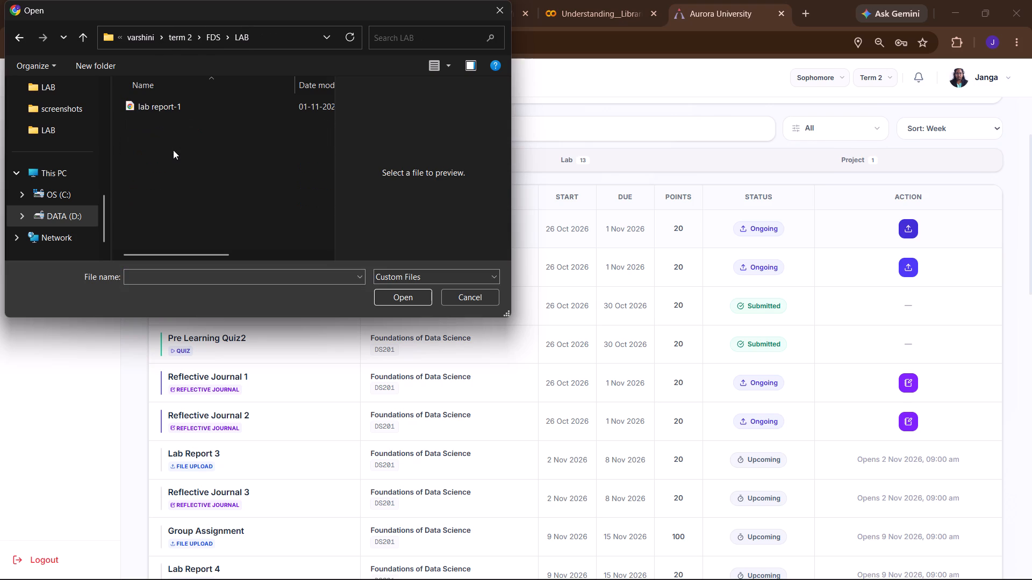
pyautogui.doubleClick(153, 107)
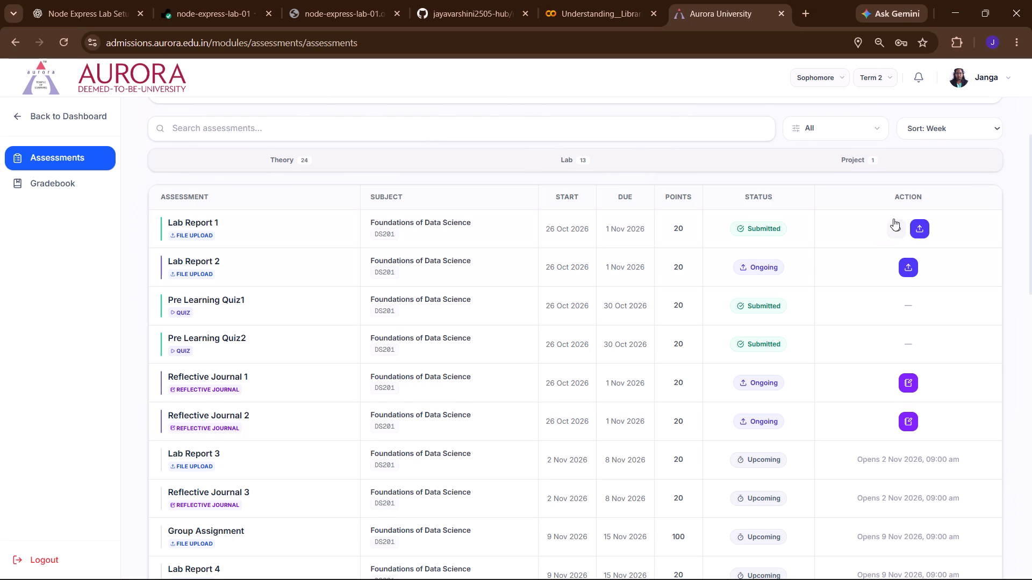
# Open the submitted Lab Report 1 file of Foundations of Data Science and skim through its pages to the end.
pyautogui.scroll(1, 585, 265)
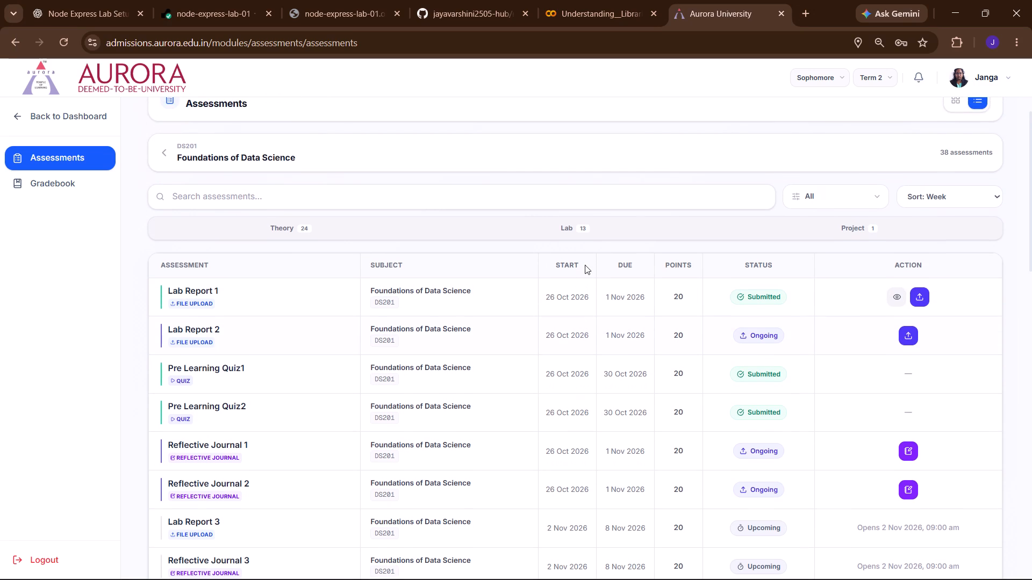
pyautogui.click(895, 299)
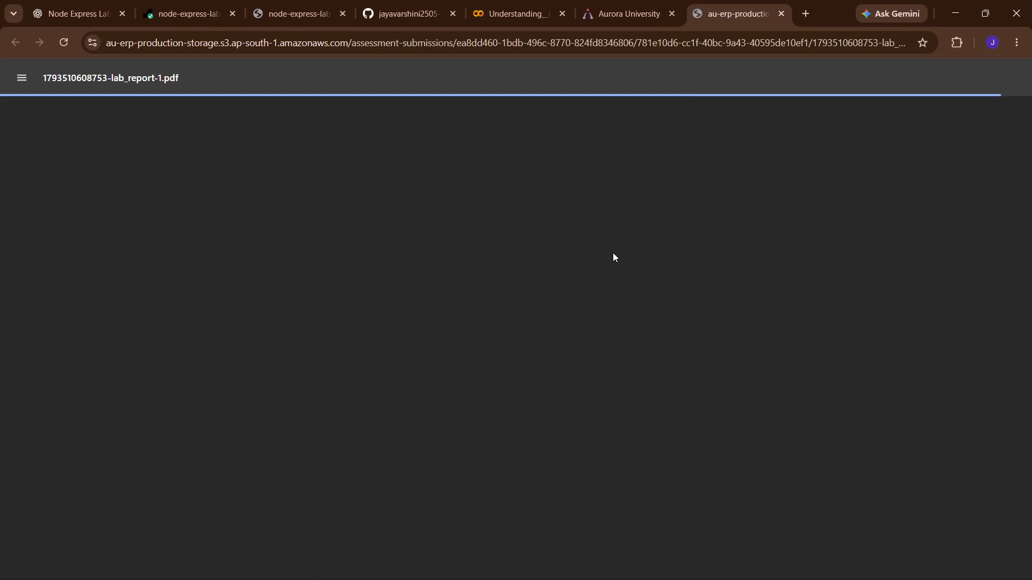
pyautogui.scroll(-1, 599, 349)
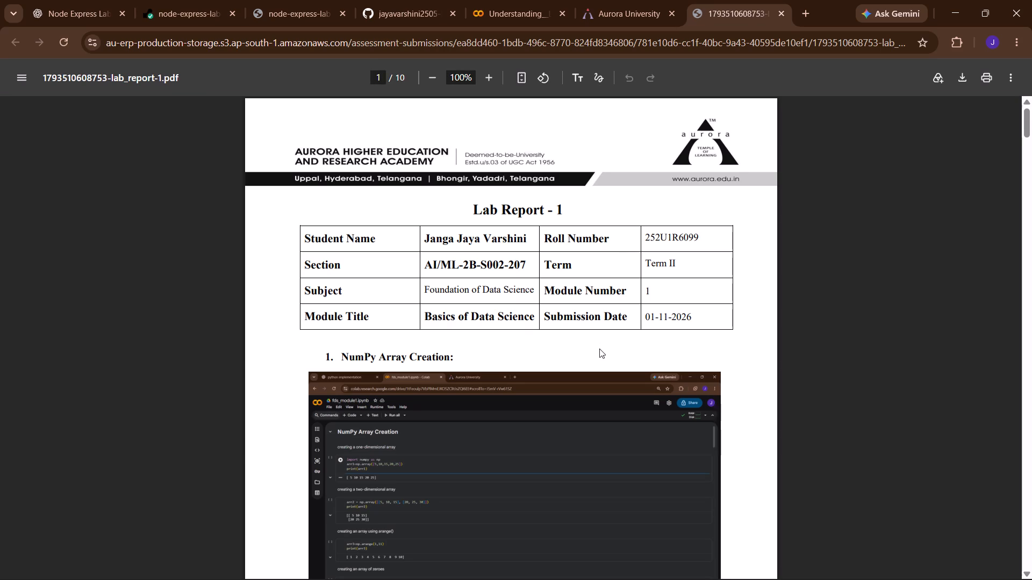
pyautogui.scroll(-3, 599, 349)
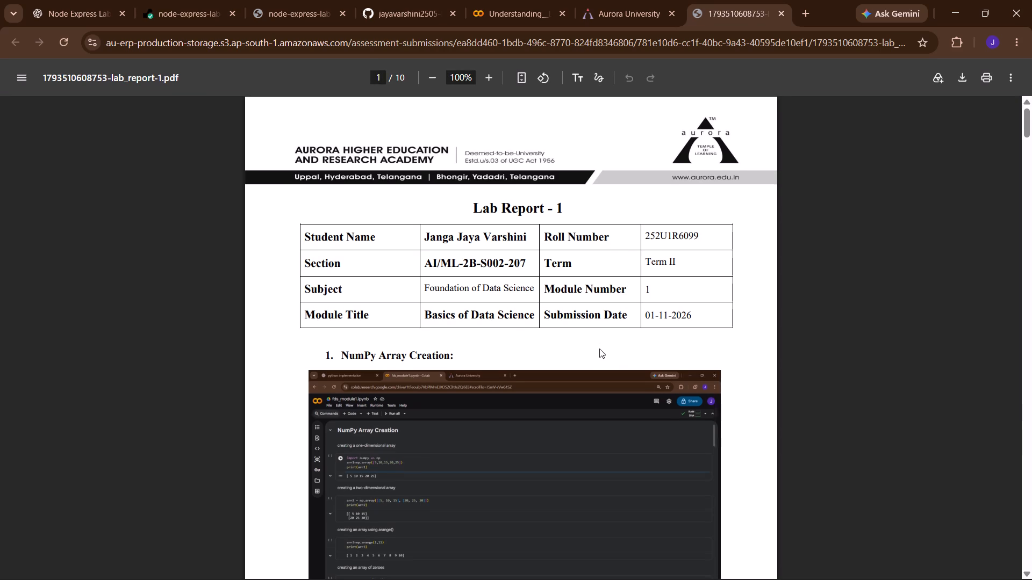
pyautogui.scroll(-1, 599, 349)
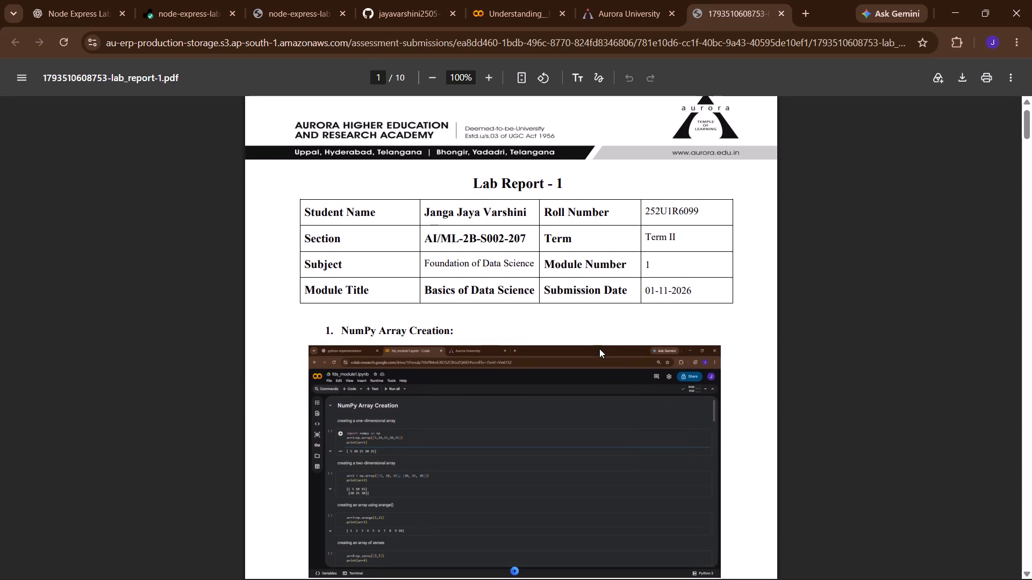
pyautogui.scroll(-1, 599, 349)
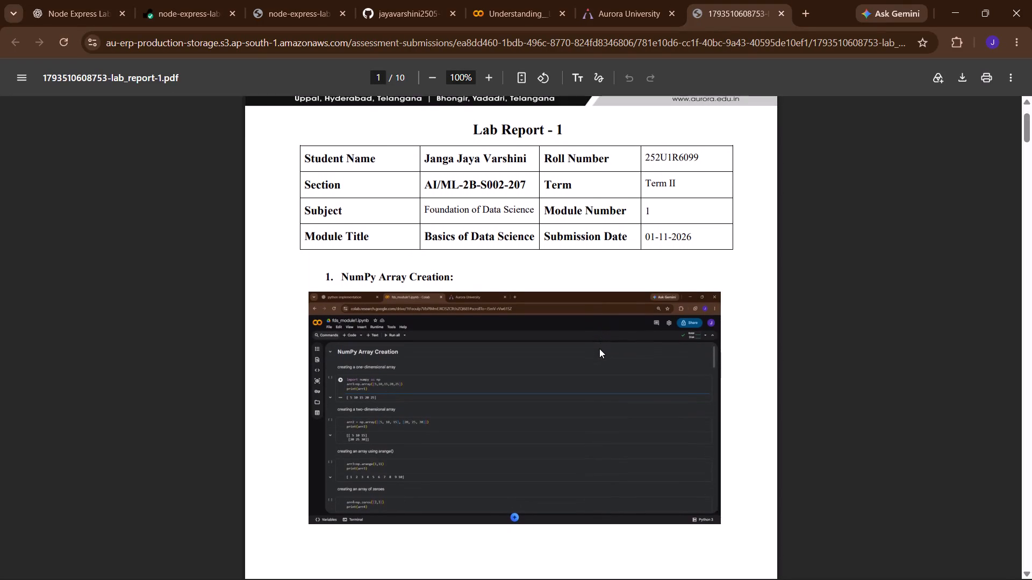
pyautogui.scroll(-2, 599, 349)
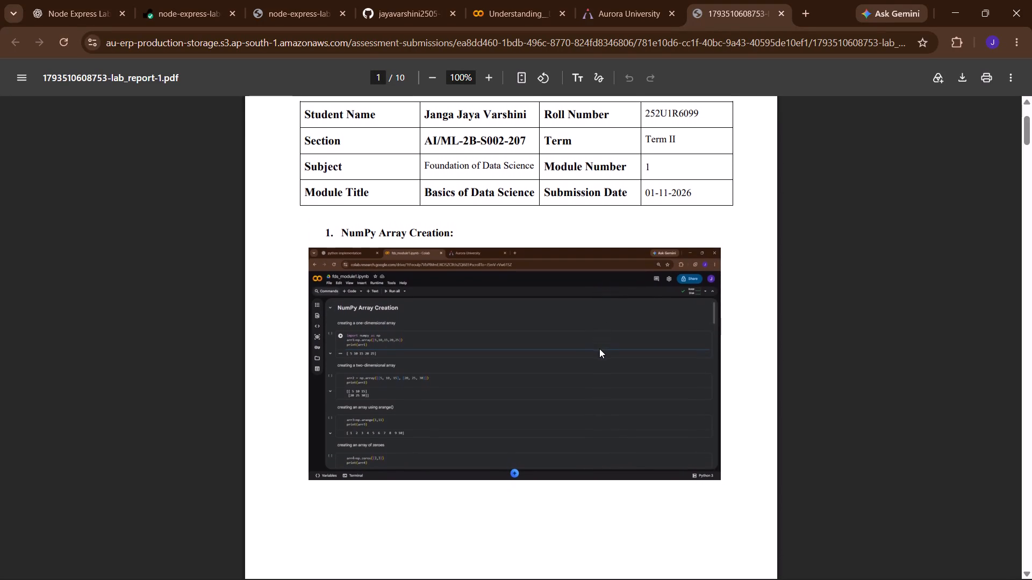
pyautogui.scroll(-1, 599, 349)
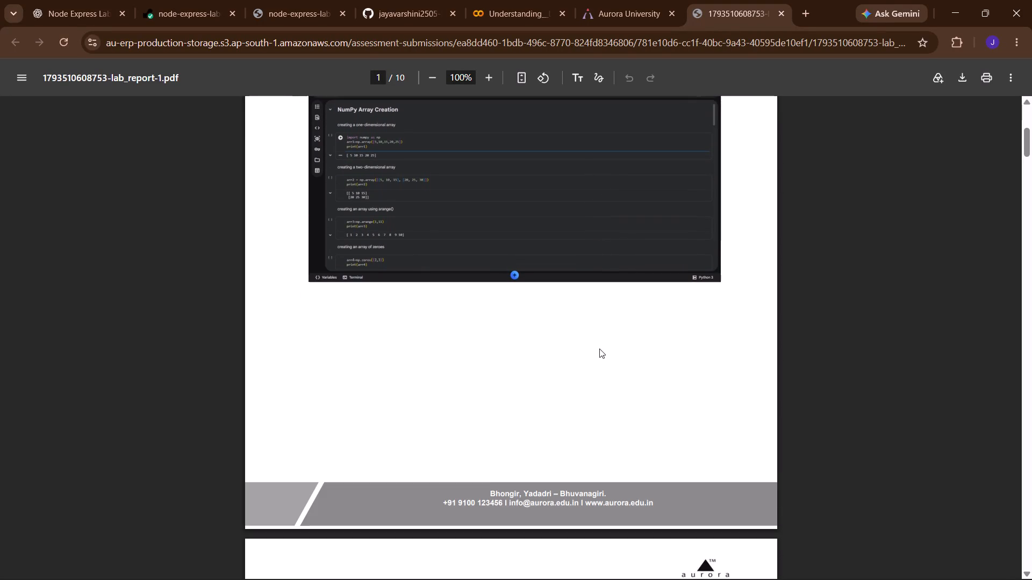
pyautogui.scroll(-8, 599, 349)
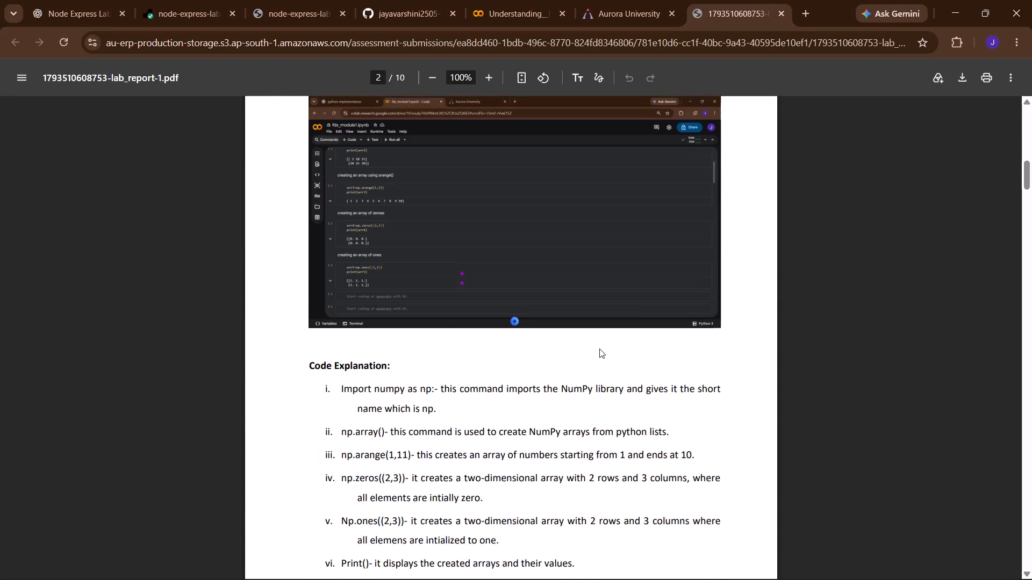
pyautogui.scroll(-8, 599, 349)
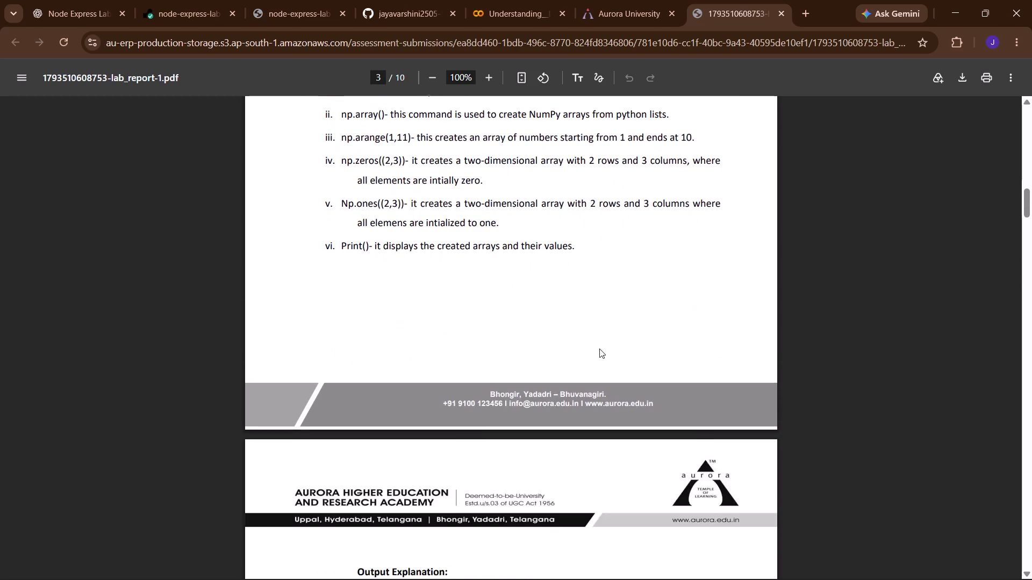
pyautogui.scroll(-11, 599, 349)
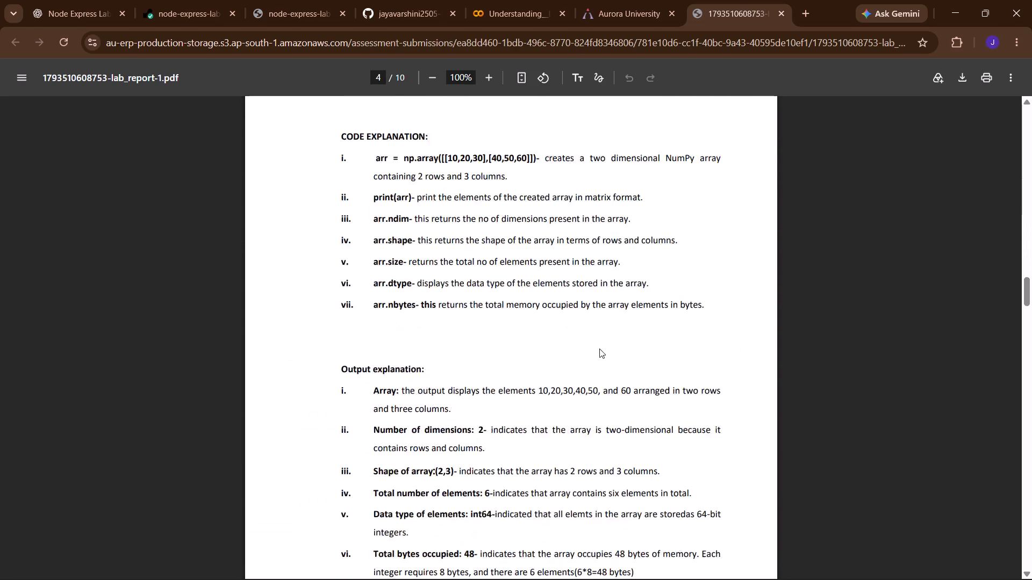
pyautogui.scroll(-15, 599, 349)
# Follow the Colab link at the end of the report, look through the fds_module1.ipynb notebook and close it.
pyautogui.scroll(1, 599, 349)
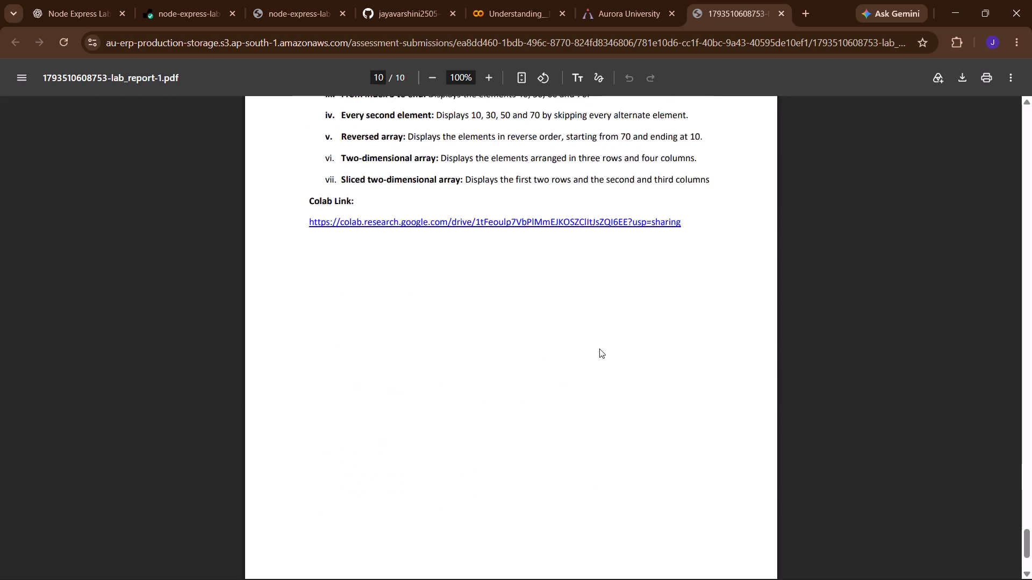
pyautogui.scroll(1, 599, 349)
pyautogui.click(530, 302)
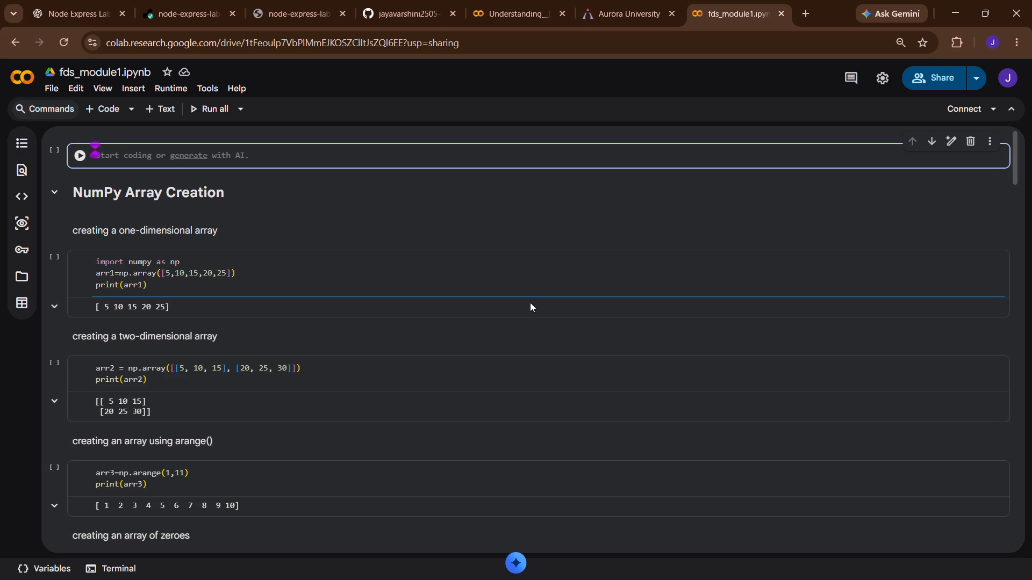
pyautogui.scroll(-2, 530, 302)
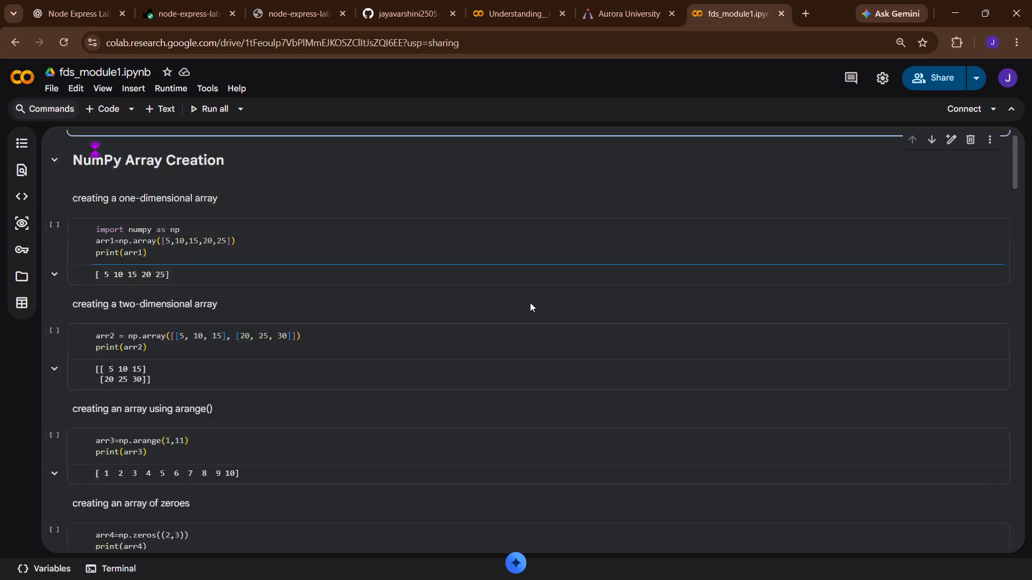
pyautogui.scroll(-15, 530, 302)
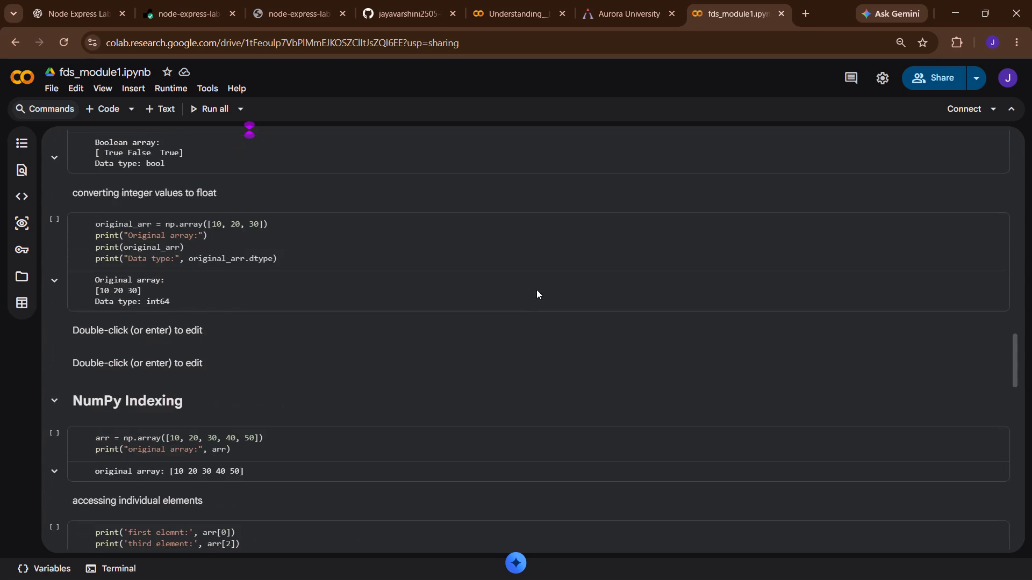
pyautogui.click(780, 13)
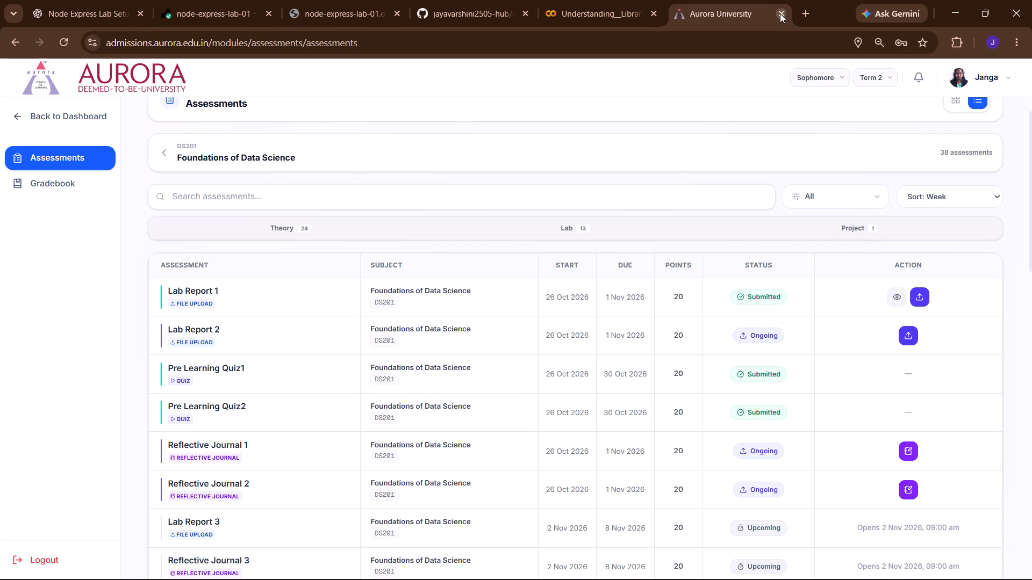
# Look over the Foundations of Data Science assessment list and its submission statuses.
pyautogui.scroll(-4, 561, 325)
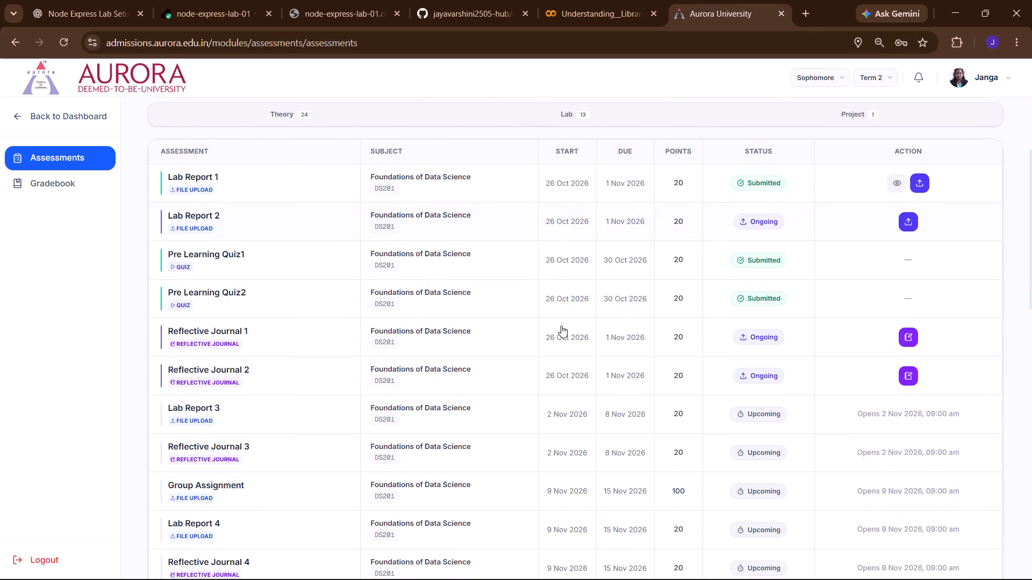
pyautogui.scroll(-1, 561, 325)
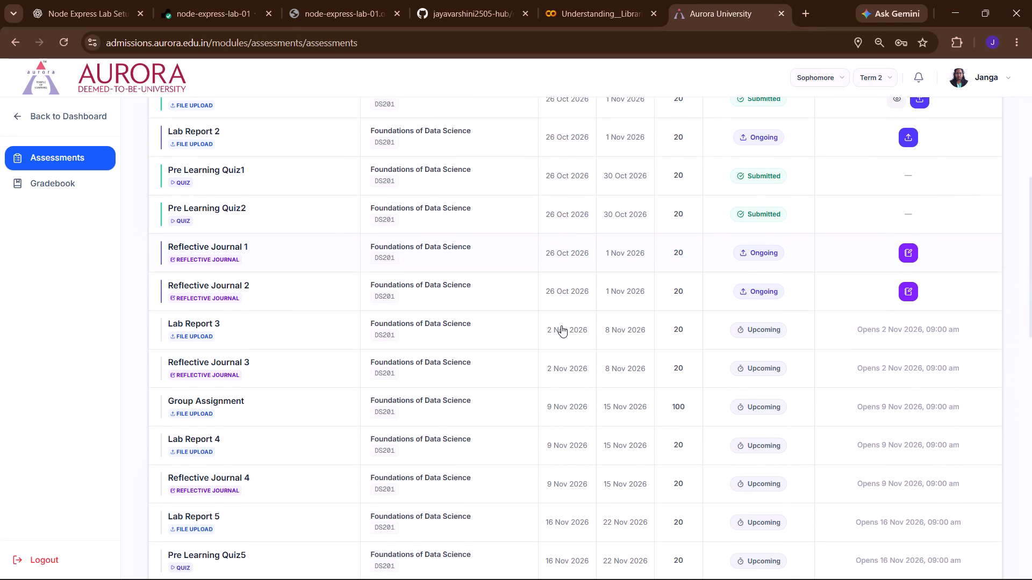
pyautogui.scroll(-1, 561, 325)
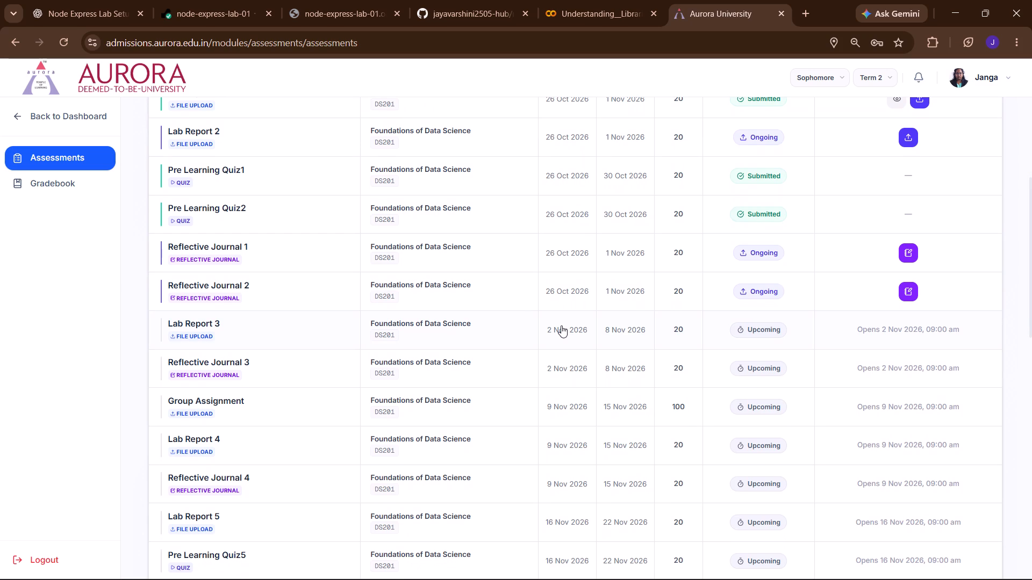
pyautogui.scroll(1, 561, 325)
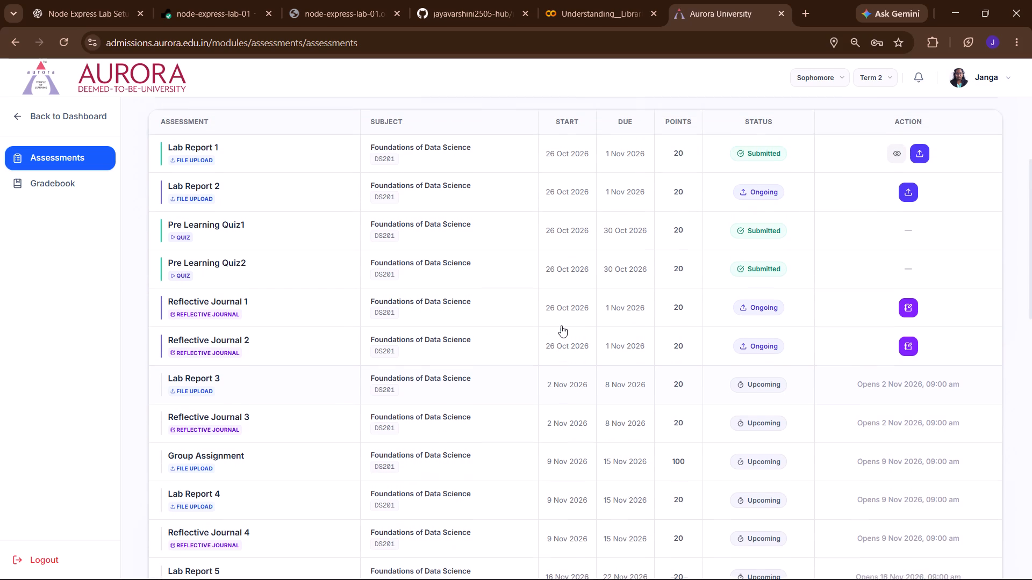
pyautogui.scroll(1, 561, 325)
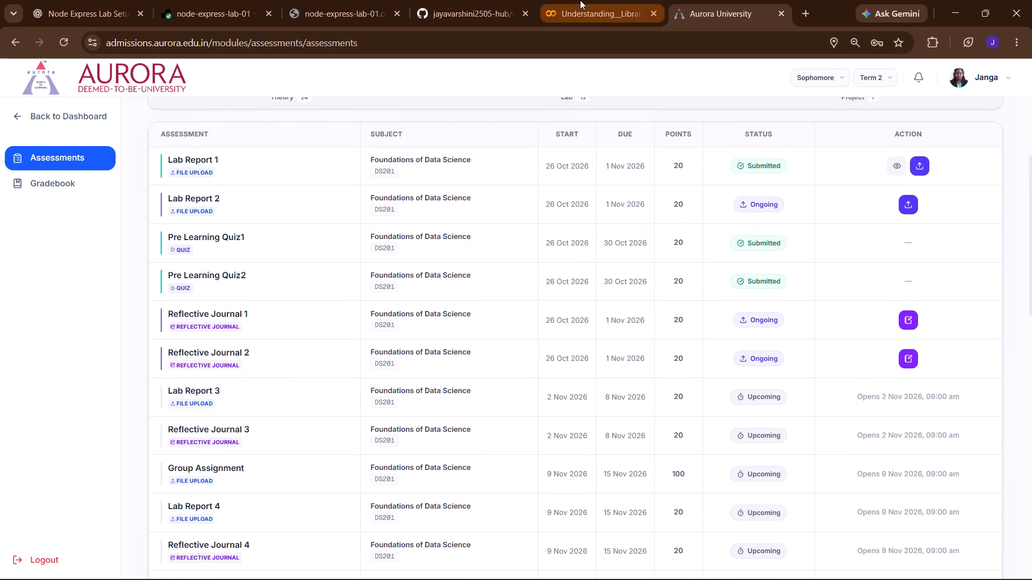
# Switch to the open Understanding__Libraries.ipynb Colab notebook.
pyautogui.click(580, 0)
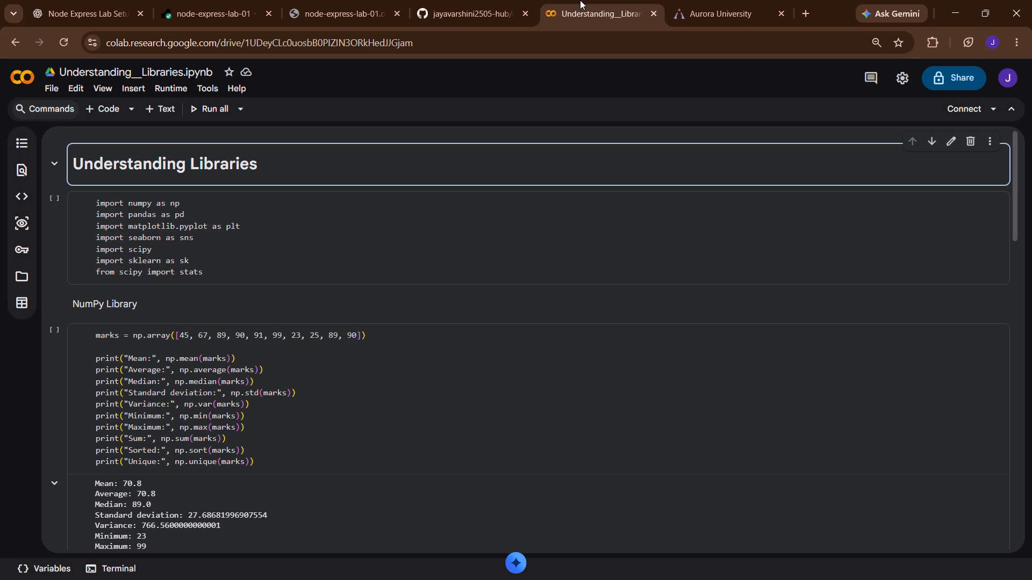